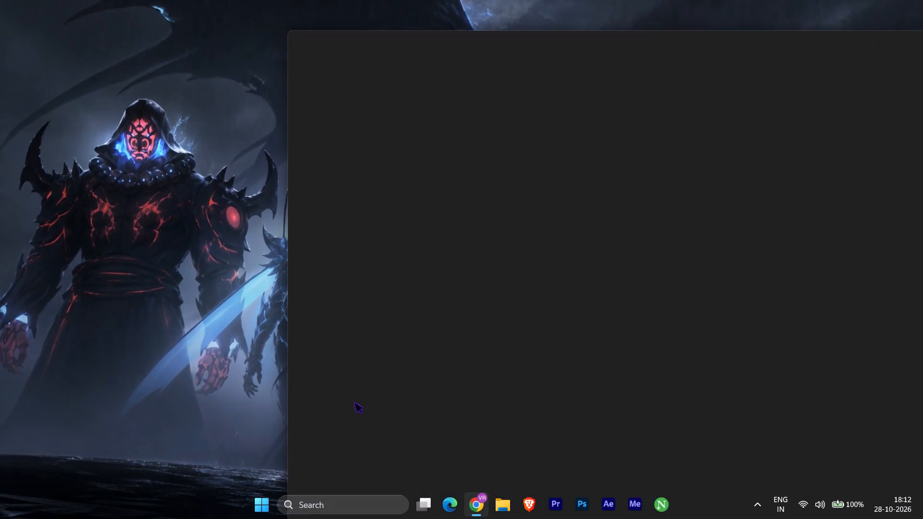
# Maximize the newly opened Chrome window so that it fills the screen.
pyautogui.click(922, 46)
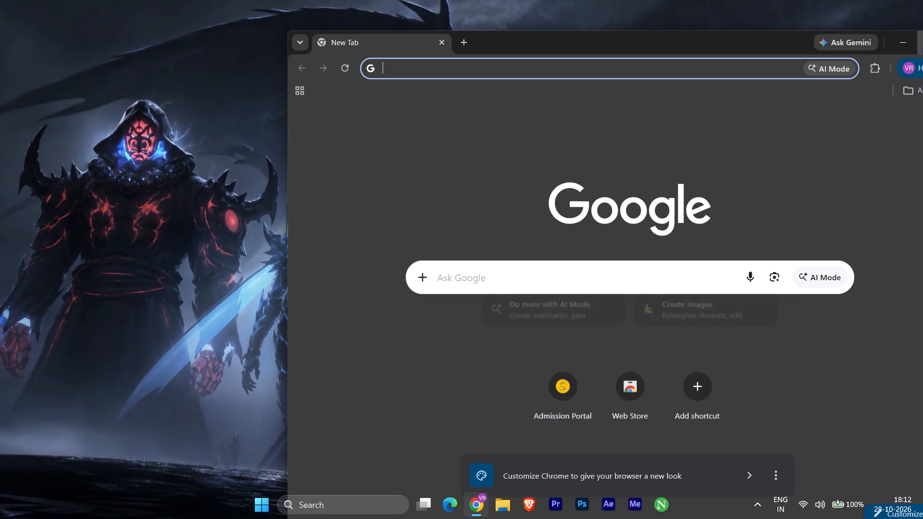
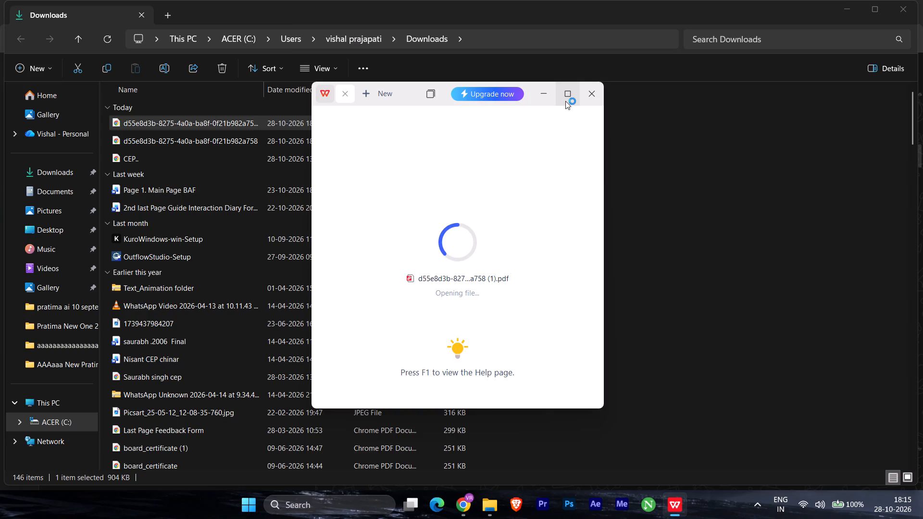
# Maximize the window in which the PDF report is opening.
pyautogui.click(565, 101)
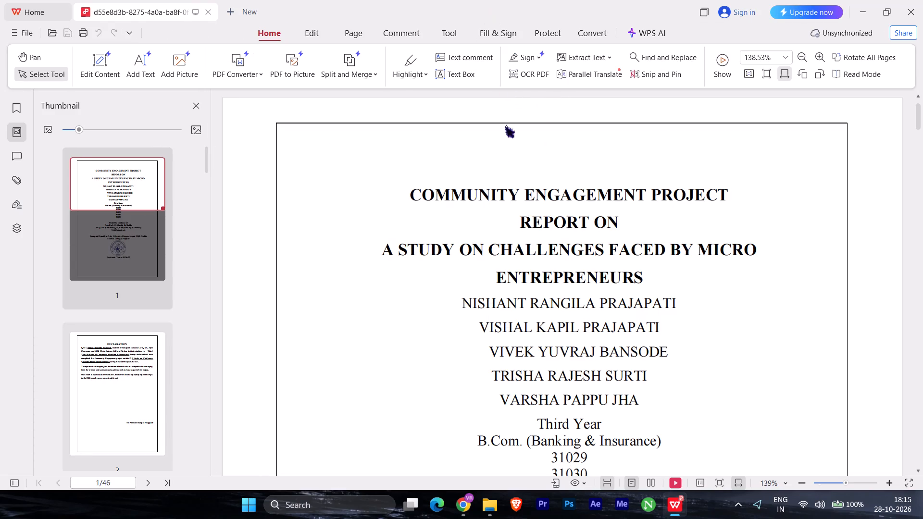
# Switch the community engagement report to content editing at the list of student names on the cover page.
pyautogui.click(511, 216)
pyautogui.click(509, 191)
pyautogui.scroll(-2, 571, 308)
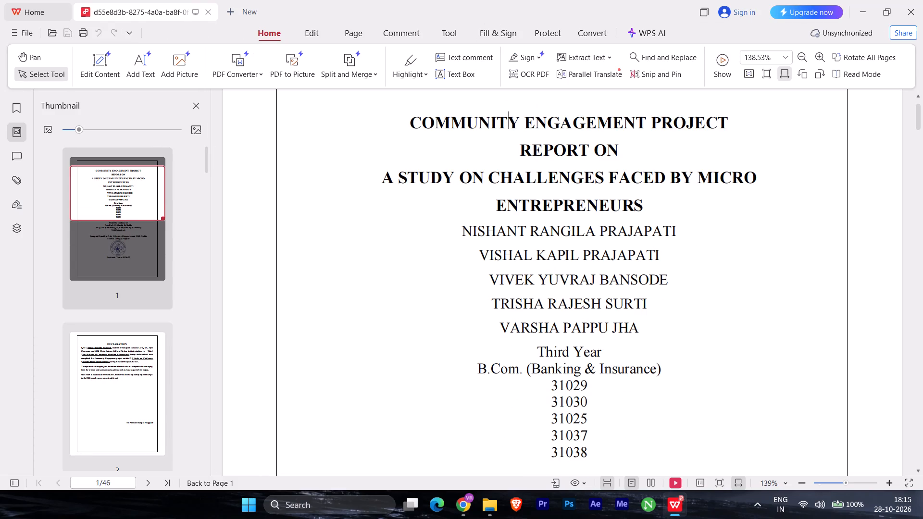
pyautogui.click(690, 234)
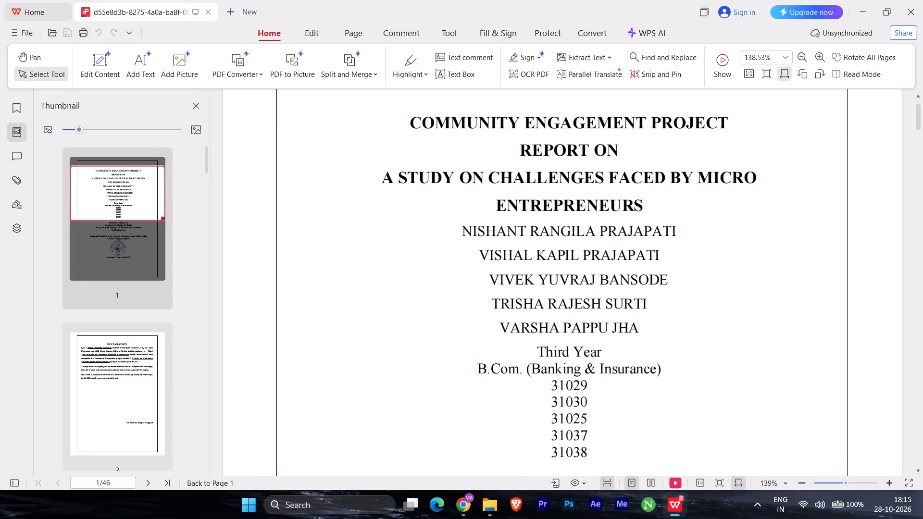
pyautogui.click(674, 235)
pyautogui.press('BackSpace')
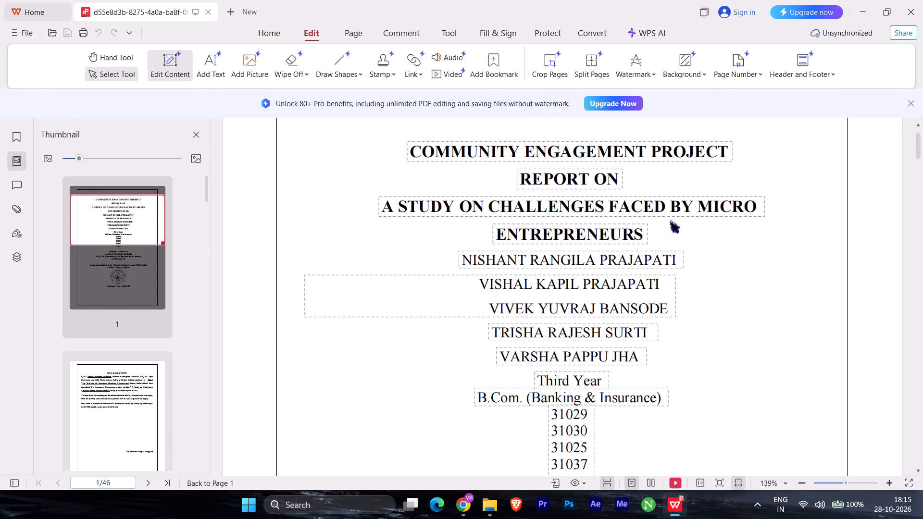
# Replace the first student name below the cover page title with the new student's full name in capital letters.
pyautogui.scroll(-1, 744, 302)
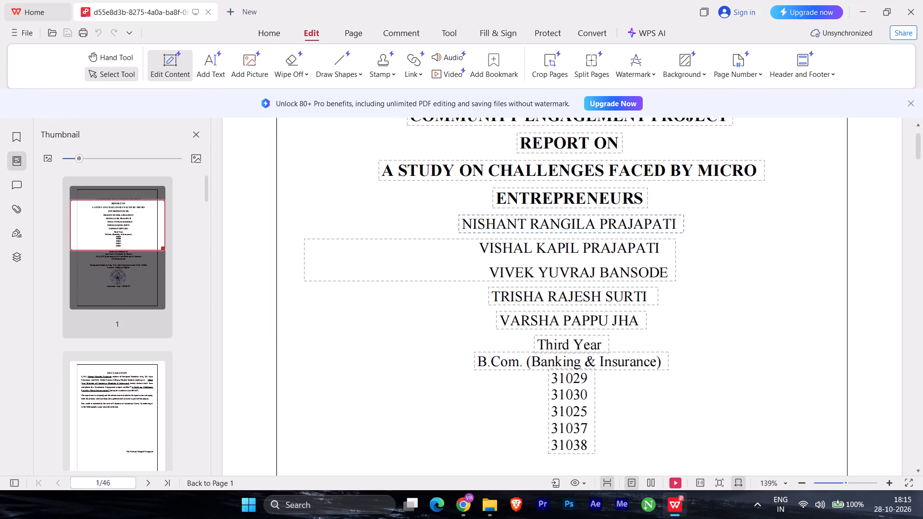
pyautogui.click(677, 223)
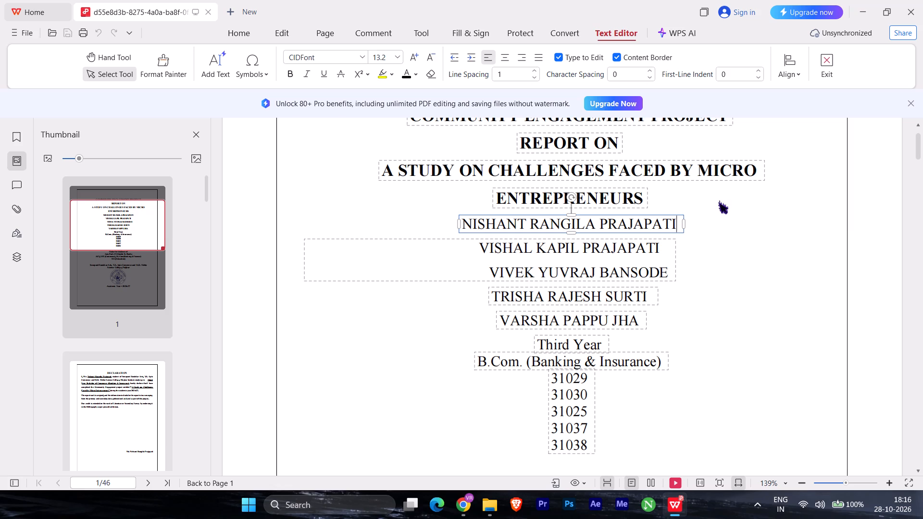
pyautogui.press('BackSpace')
pyautogui.press('BackSpace')
pyautogui.press('BackSpace')
pyautogui.press('BackSpace')
pyautogui.press('BackSpace')
pyautogui.press('BackSpace')
pyautogui.press('BackSpace')
pyautogui.press('BackSpace')
pyautogui.press('BackSpace')
pyautogui.press('BackSpace')
pyautogui.press('BackSpace')
pyautogui.press('BackSpace')
pyautogui.press('BackSpace')
pyautogui.press('BackSpace')
pyautogui.press('BackSpace')
pyautogui.press('BackSpace')
pyautogui.press('BackSpace')
pyautogui.press('BackSpace')
pyautogui.press('BackSpace')
pyautogui.press('BackSpace')
pyautogui.press('BackSpace')
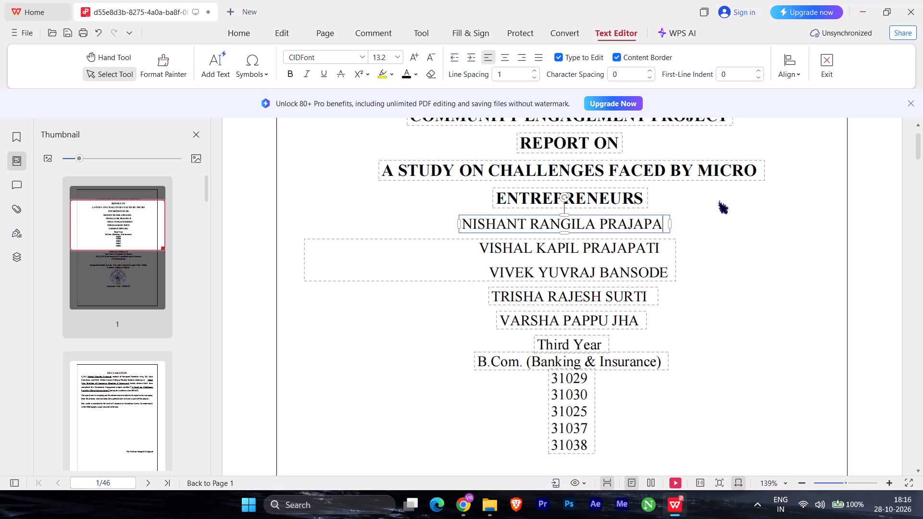
pyautogui.press('BackSpace')
pyautogui.press('BackSpace')
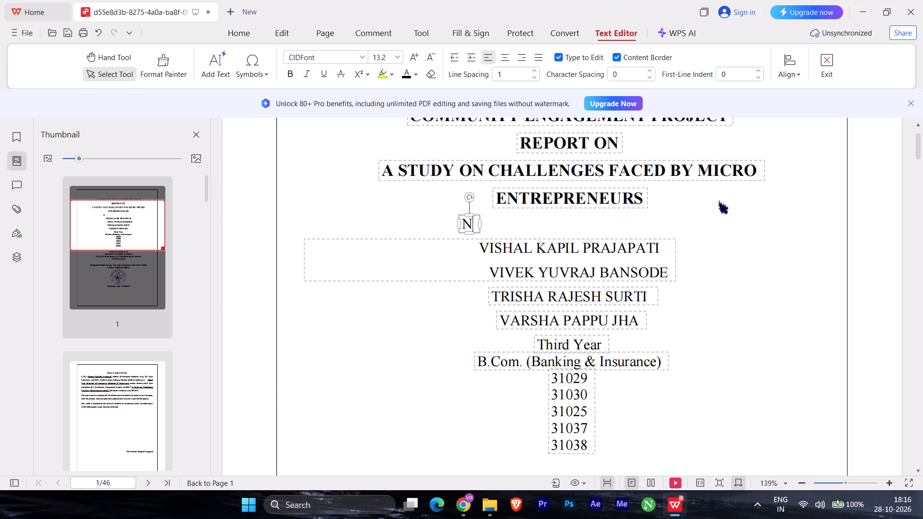
pyautogui.press('BackSpace')
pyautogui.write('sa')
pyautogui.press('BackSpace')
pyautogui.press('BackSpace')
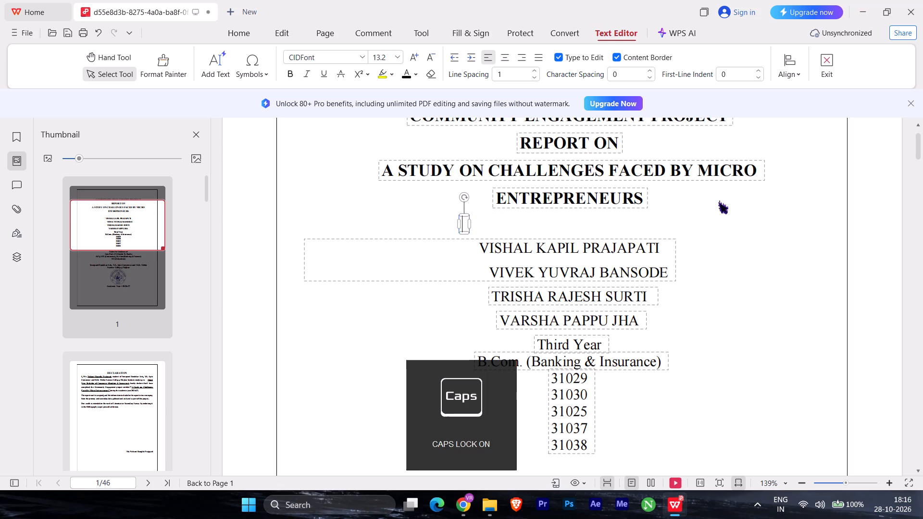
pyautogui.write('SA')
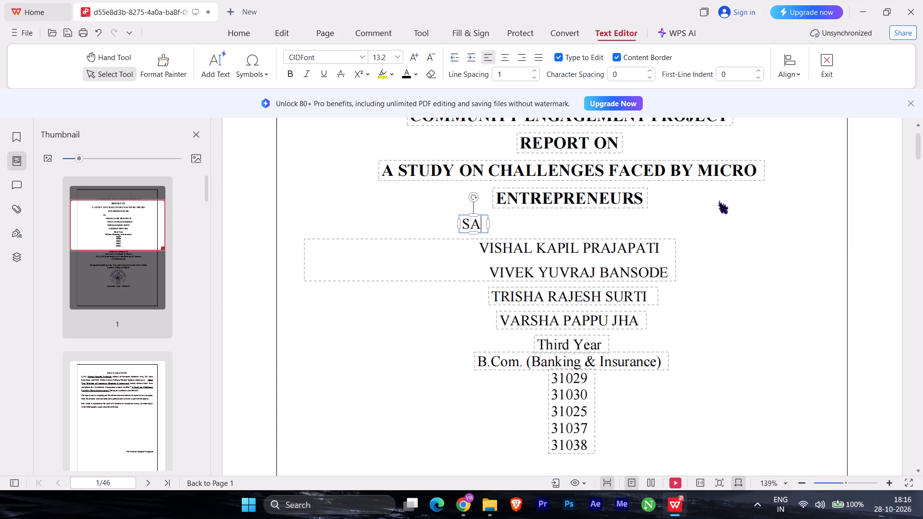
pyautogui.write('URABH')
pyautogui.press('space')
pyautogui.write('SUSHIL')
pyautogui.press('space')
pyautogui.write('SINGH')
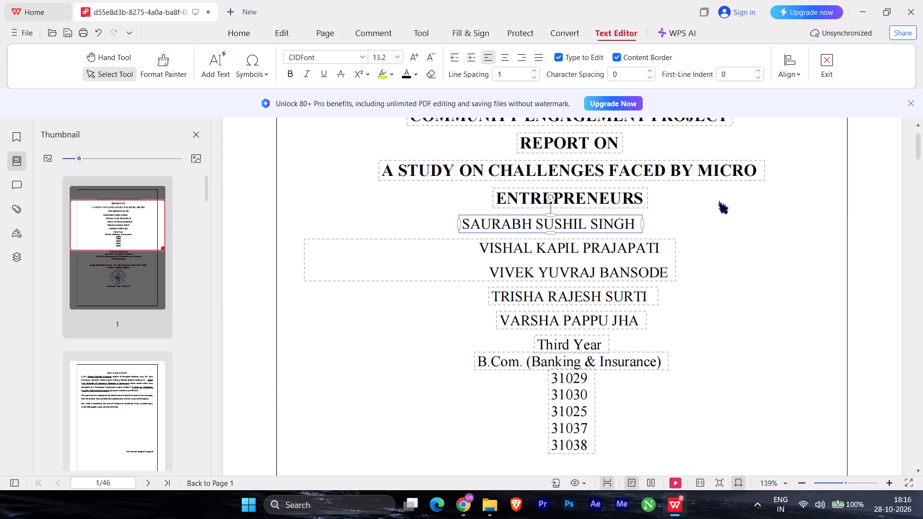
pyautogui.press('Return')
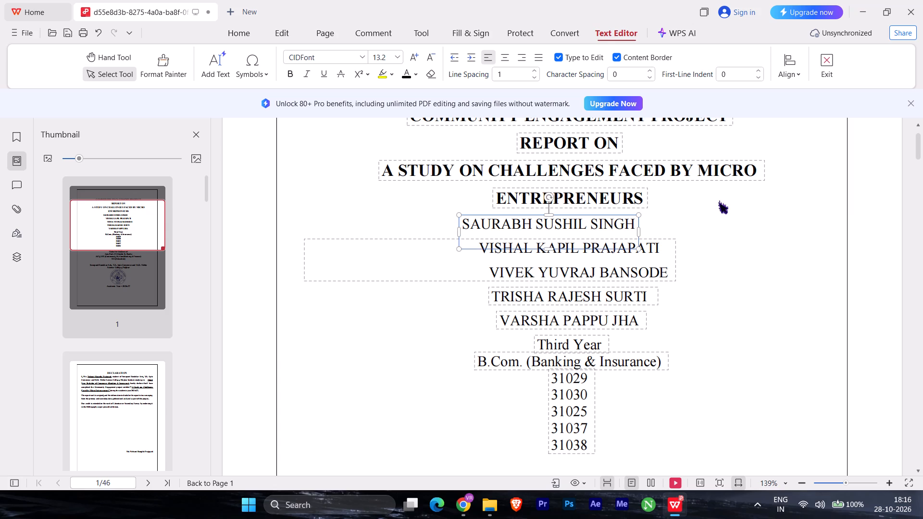
pyautogui.click(725, 209)
pyautogui.click(722, 216)
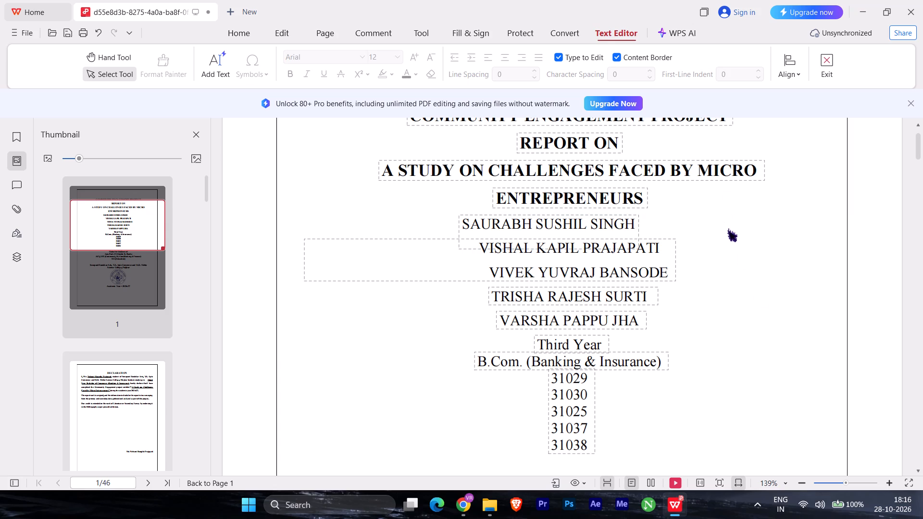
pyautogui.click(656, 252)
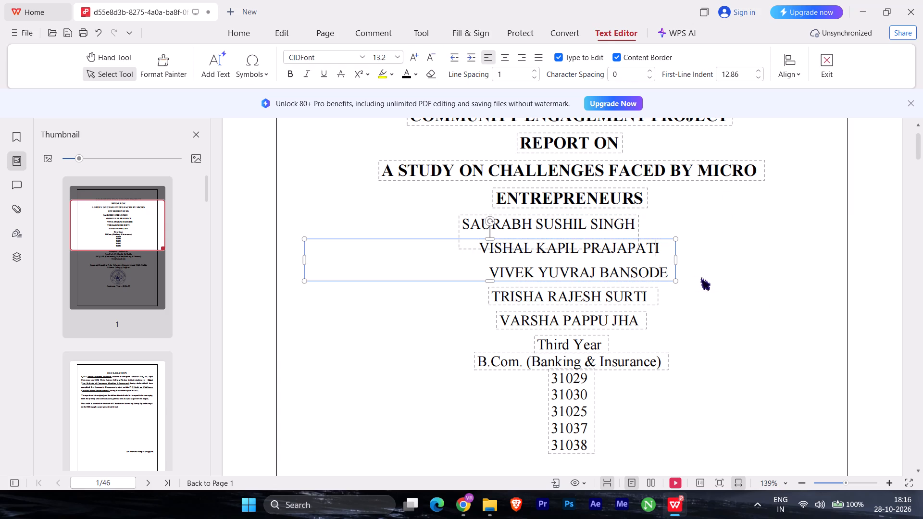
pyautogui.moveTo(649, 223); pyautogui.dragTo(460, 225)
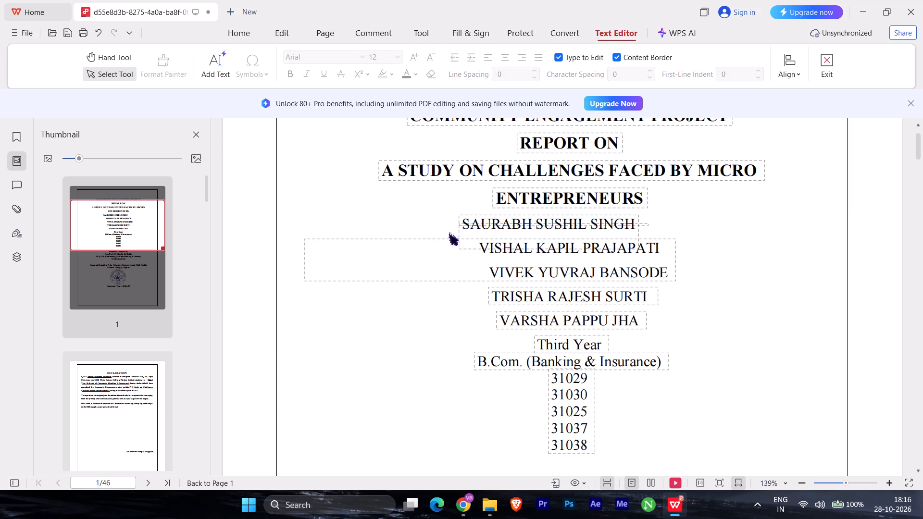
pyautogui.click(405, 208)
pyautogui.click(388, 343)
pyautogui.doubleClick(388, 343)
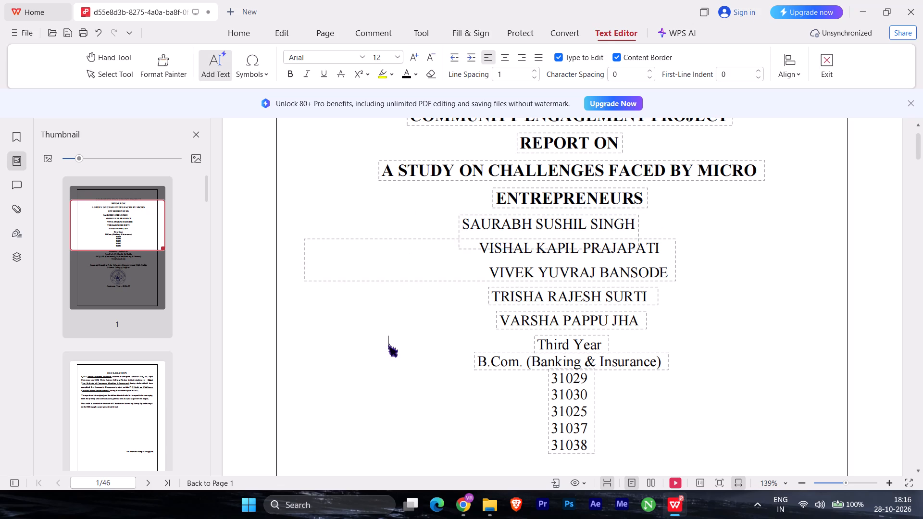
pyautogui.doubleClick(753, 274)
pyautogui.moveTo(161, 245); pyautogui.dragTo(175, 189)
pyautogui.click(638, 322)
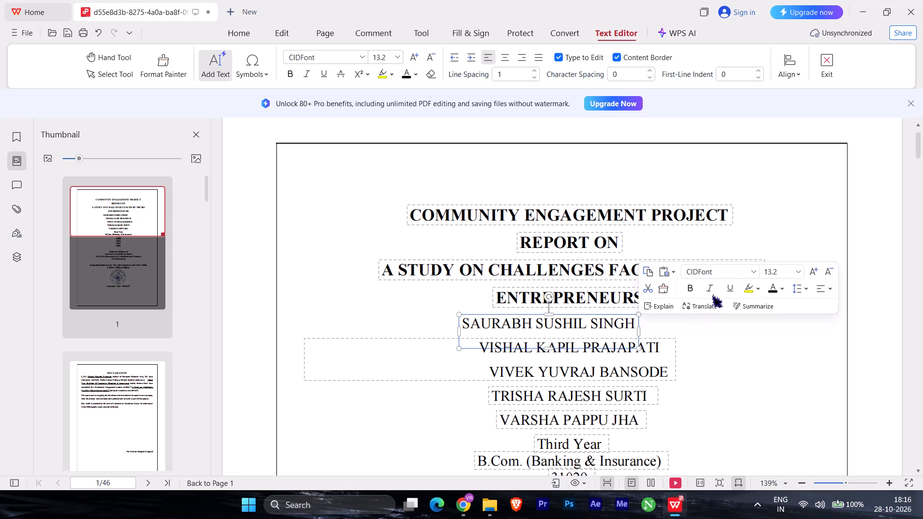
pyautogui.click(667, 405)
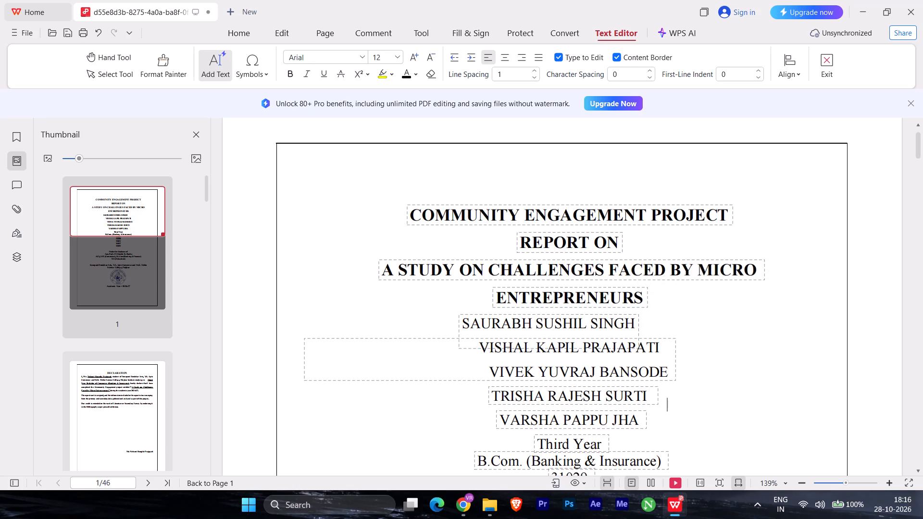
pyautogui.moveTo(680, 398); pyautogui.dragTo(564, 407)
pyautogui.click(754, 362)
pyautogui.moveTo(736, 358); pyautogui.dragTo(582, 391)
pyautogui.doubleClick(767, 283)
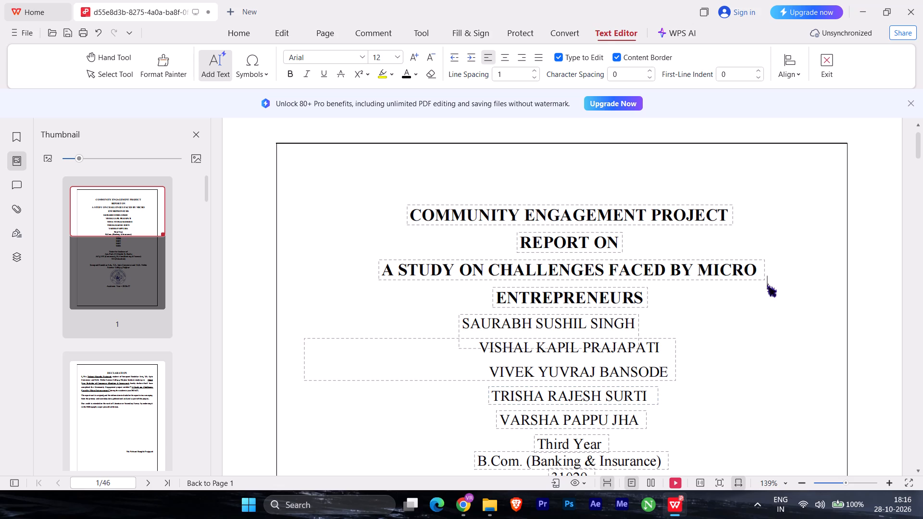
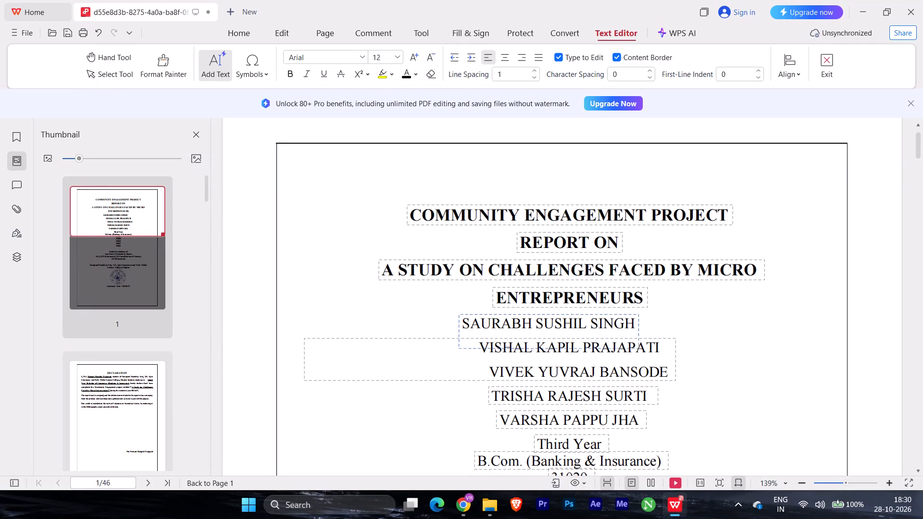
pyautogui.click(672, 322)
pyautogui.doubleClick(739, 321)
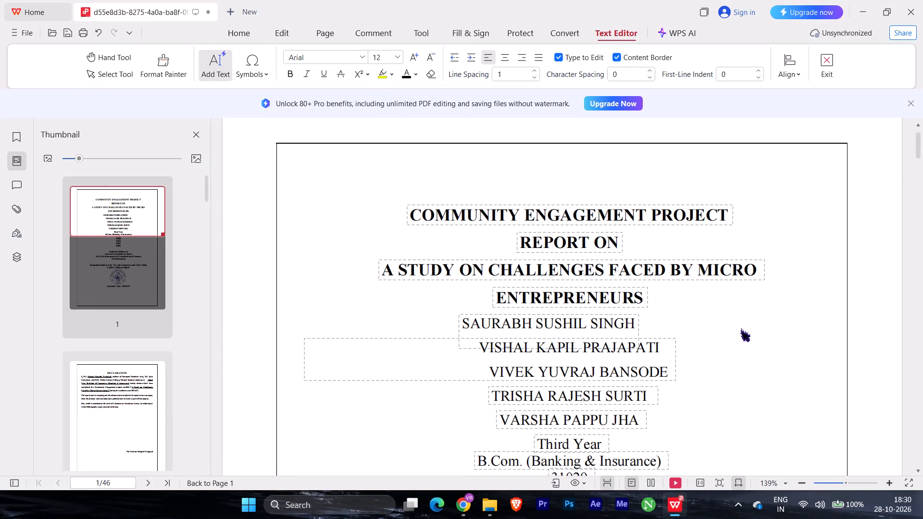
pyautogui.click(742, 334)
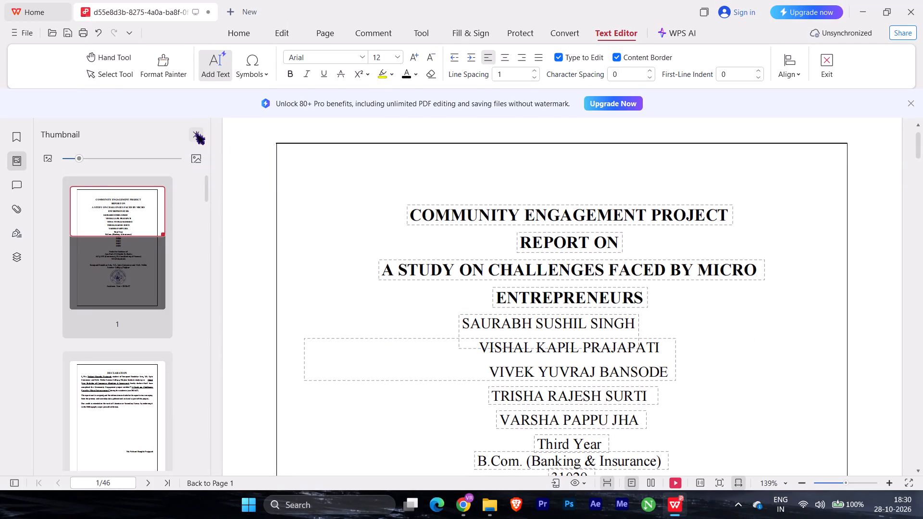
# Close the page thumbnail pane so the cover page has more room.
pyautogui.click(196, 130)
# Select the text of the first student name directly below the cover page title.
pyautogui.moveTo(583, 374); pyautogui.dragTo(555, 366)
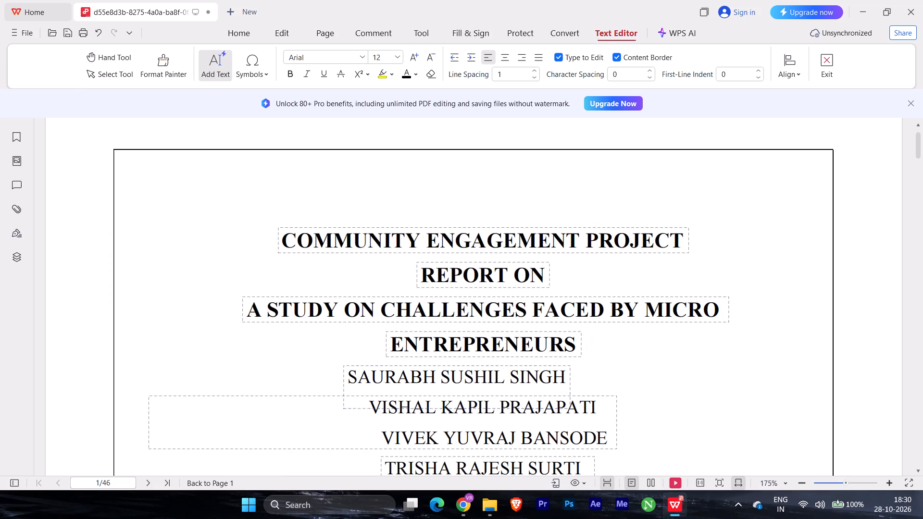
pyautogui.moveTo(555, 366); pyautogui.dragTo(405, 385)
pyautogui.moveTo(349, 379); pyautogui.dragTo(553, 376)
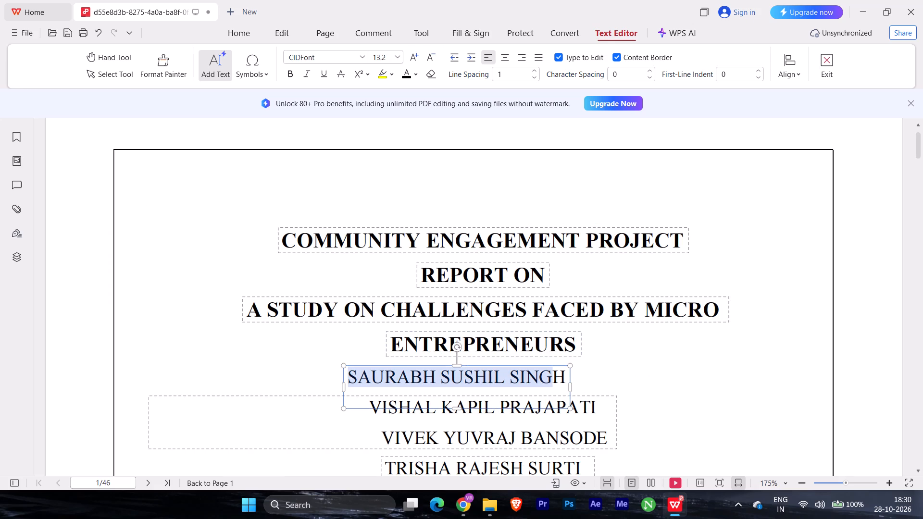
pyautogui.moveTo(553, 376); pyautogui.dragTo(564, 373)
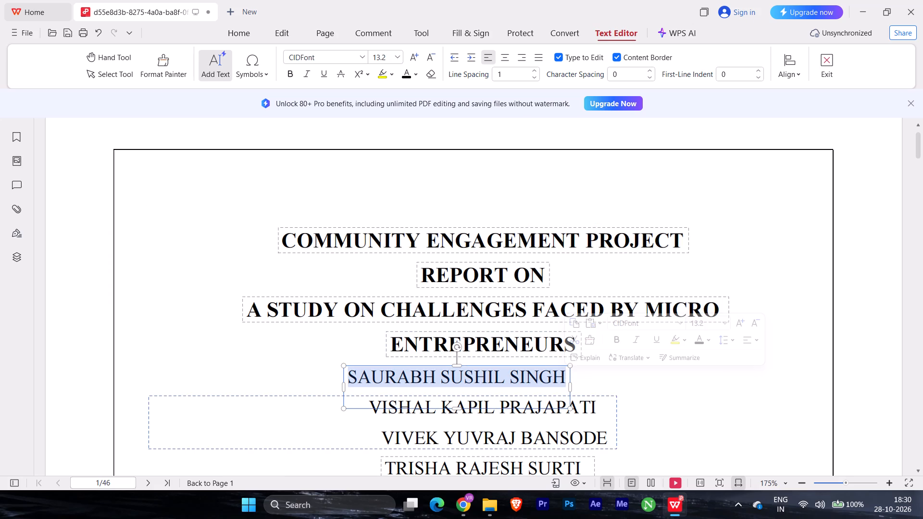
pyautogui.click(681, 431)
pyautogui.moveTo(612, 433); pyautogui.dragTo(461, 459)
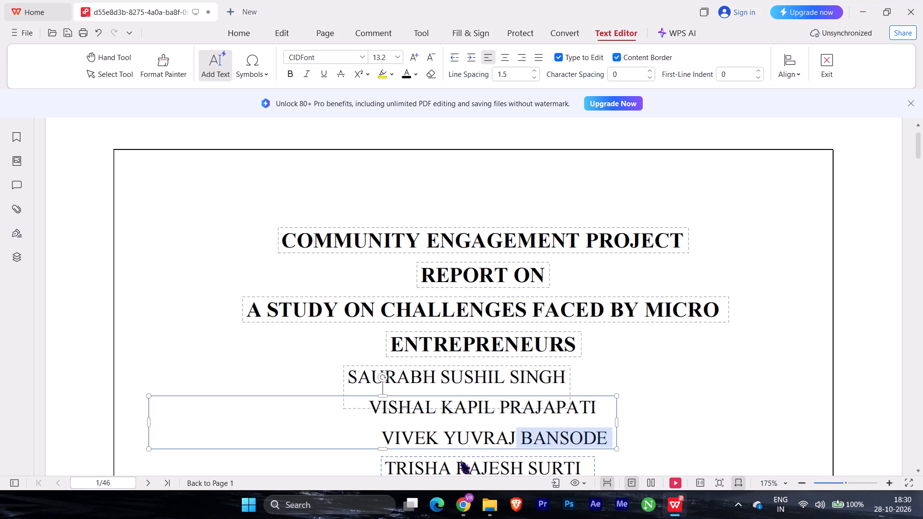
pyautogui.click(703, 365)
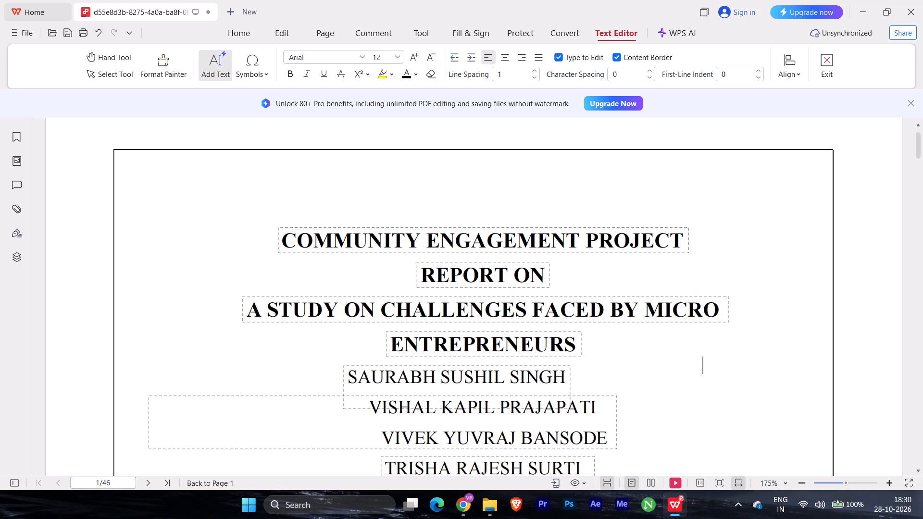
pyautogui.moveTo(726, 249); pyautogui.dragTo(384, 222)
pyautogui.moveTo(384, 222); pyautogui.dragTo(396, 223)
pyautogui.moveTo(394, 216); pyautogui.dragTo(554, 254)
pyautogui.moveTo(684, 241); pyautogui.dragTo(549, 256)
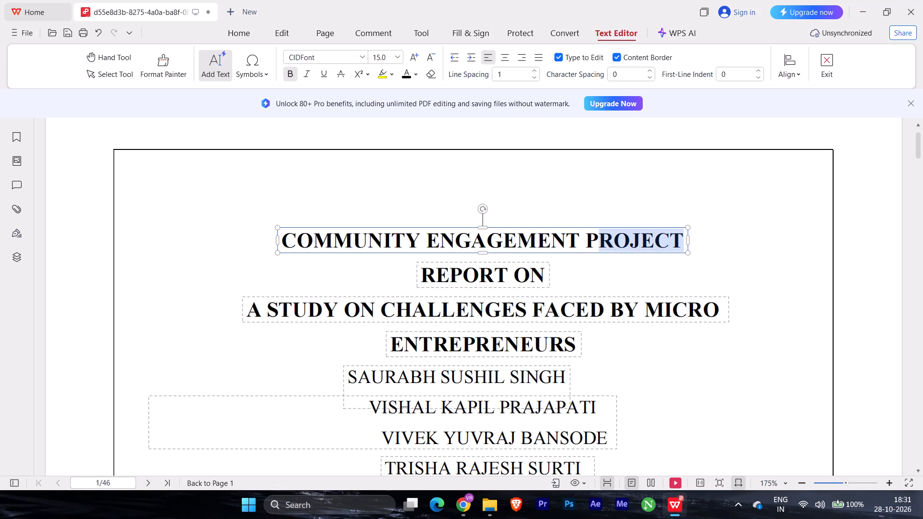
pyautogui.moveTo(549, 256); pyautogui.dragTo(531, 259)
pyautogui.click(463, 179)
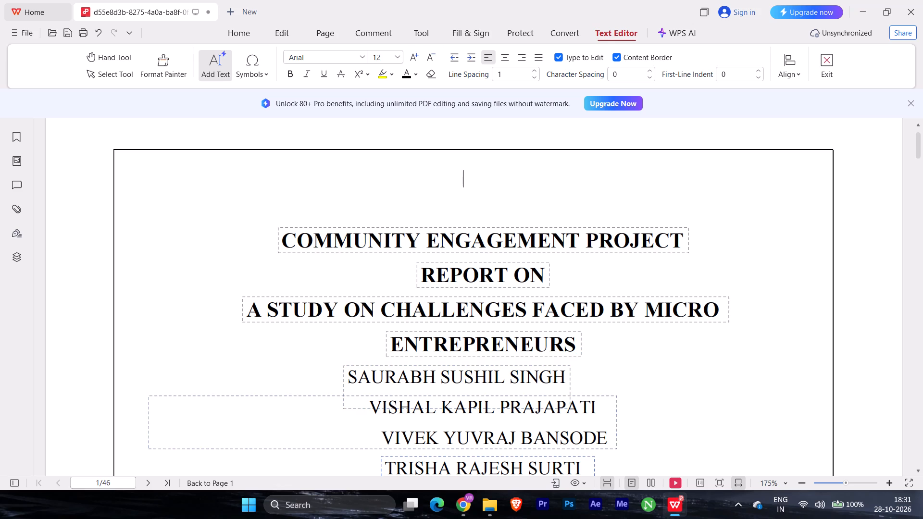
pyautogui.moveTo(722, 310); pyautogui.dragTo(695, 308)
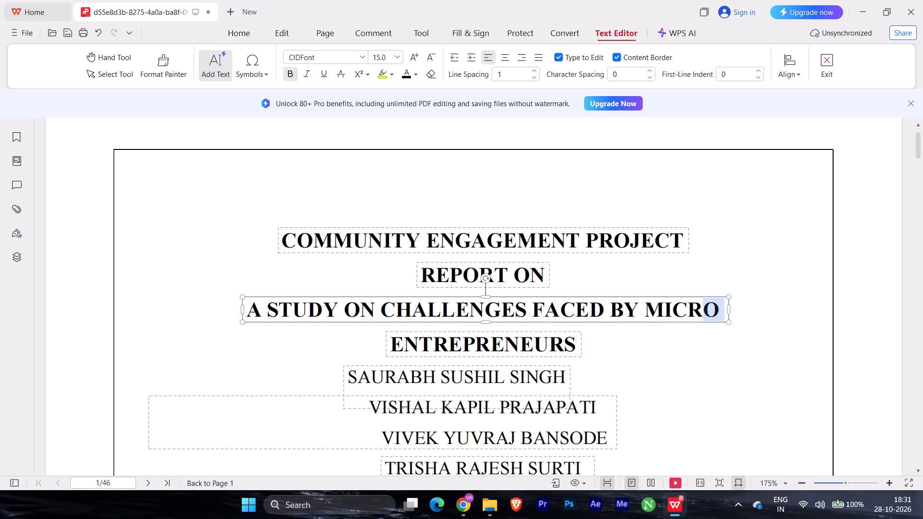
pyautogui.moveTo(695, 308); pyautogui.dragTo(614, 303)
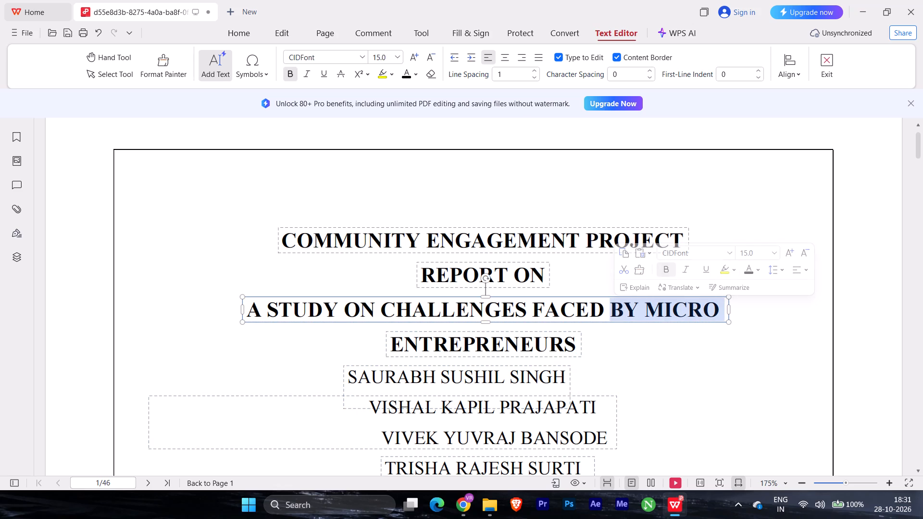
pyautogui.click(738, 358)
# Examine the rest of the cover page and the declaration page for student details that need replacing.
pyautogui.scroll(-12, 518, 421)
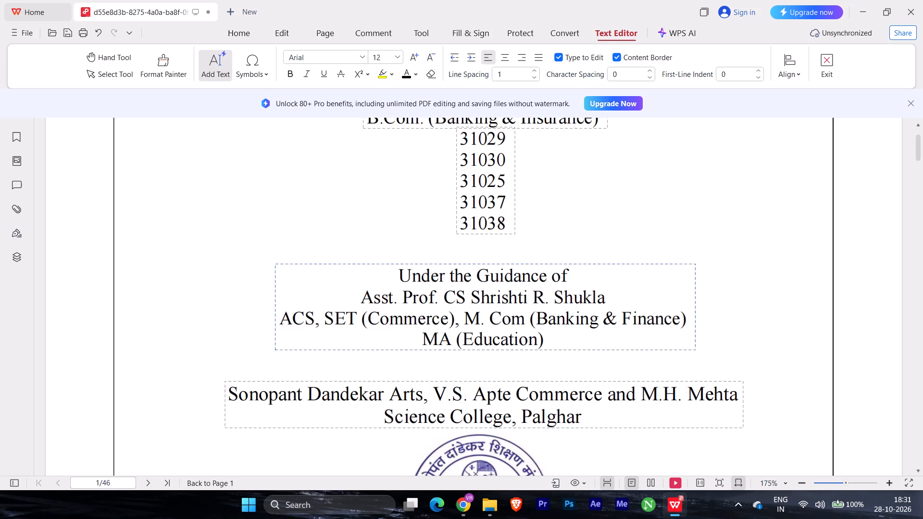
pyautogui.scroll(-5, 426, 365)
pyautogui.scroll(-19, 482, 367)
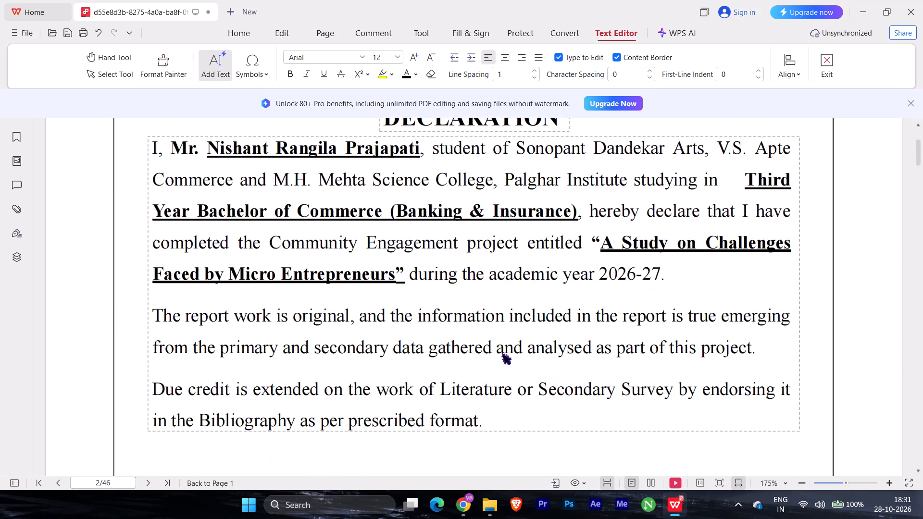
pyautogui.scroll(-4, 502, 350)
pyautogui.scroll(7, 502, 350)
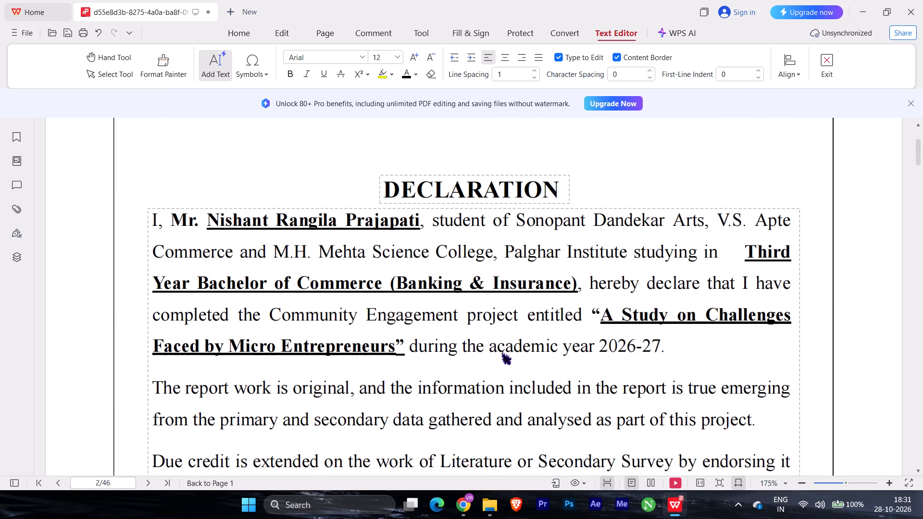
pyautogui.moveTo(548, 341); pyautogui.dragTo(492, 340)
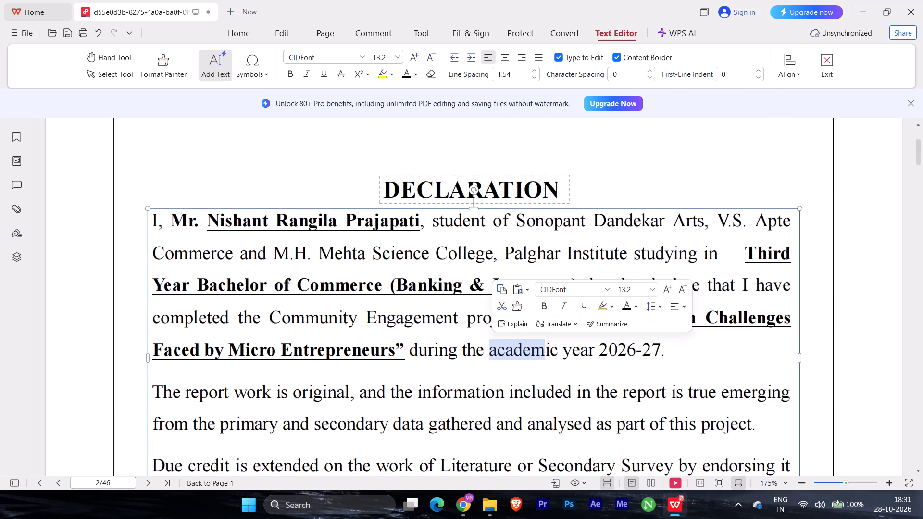
pyautogui.click(720, 346)
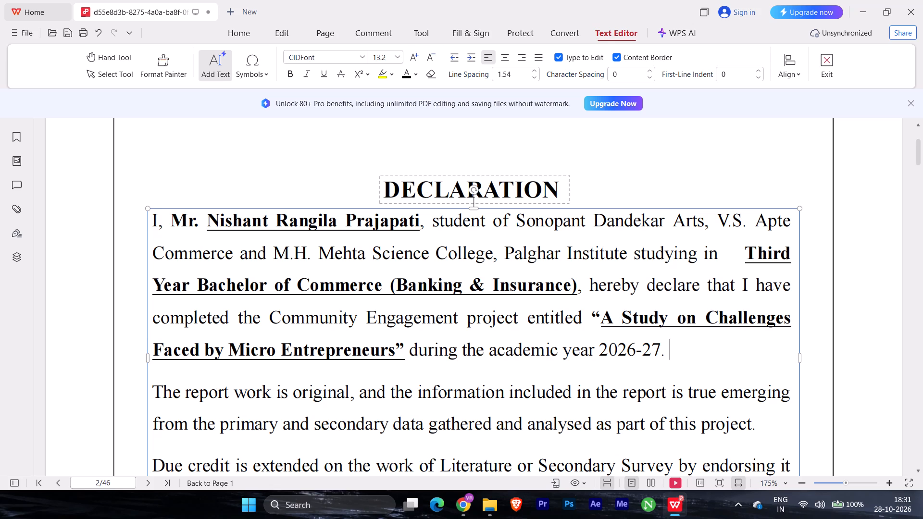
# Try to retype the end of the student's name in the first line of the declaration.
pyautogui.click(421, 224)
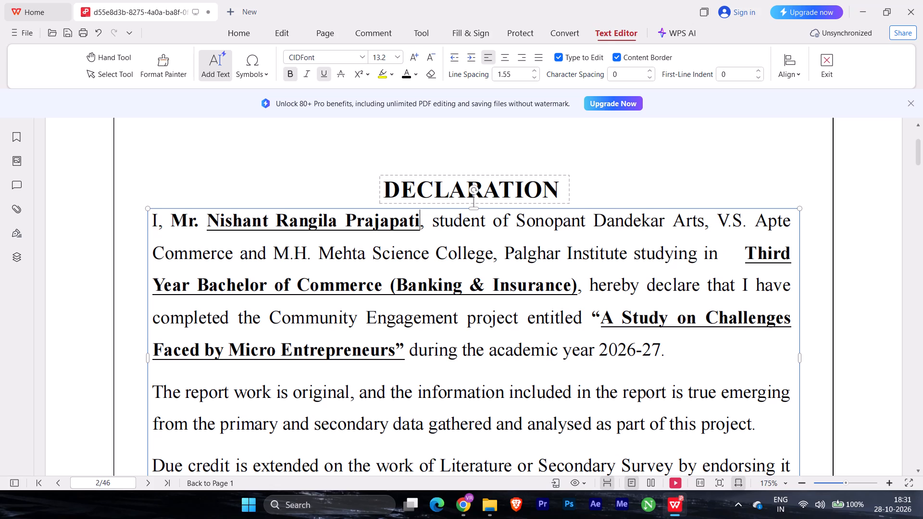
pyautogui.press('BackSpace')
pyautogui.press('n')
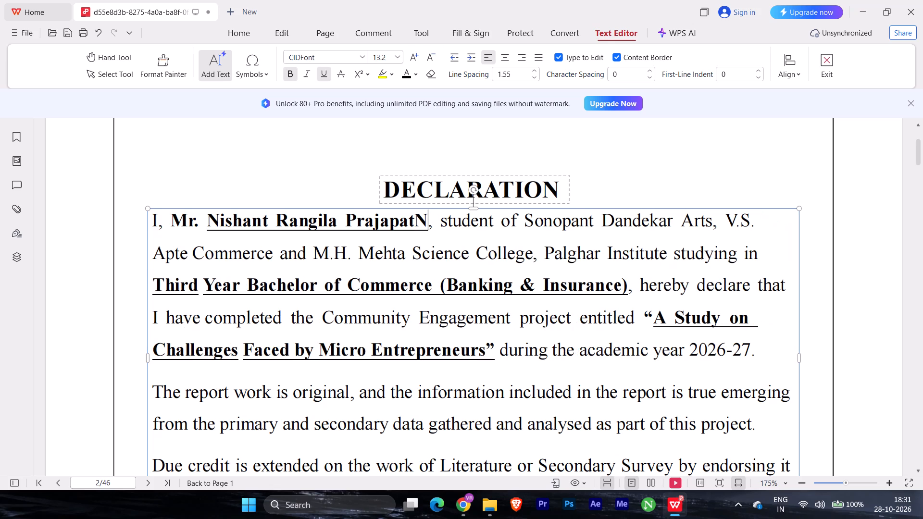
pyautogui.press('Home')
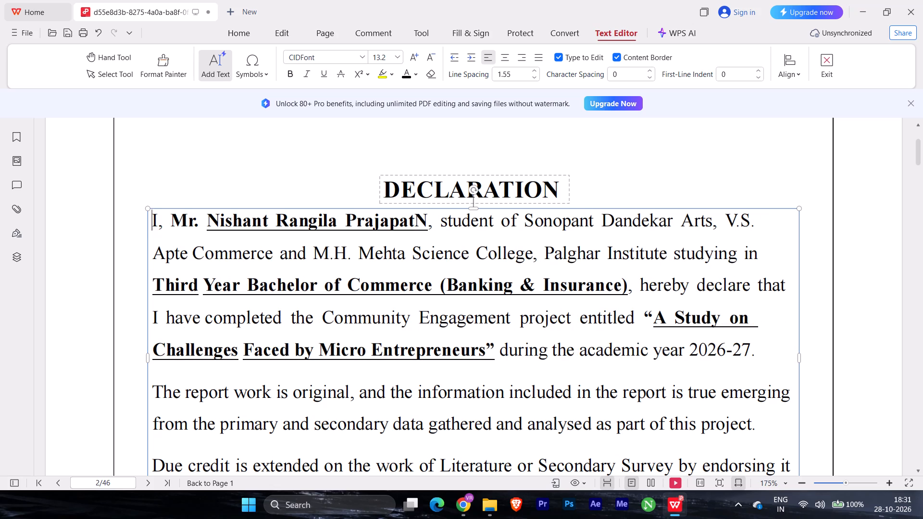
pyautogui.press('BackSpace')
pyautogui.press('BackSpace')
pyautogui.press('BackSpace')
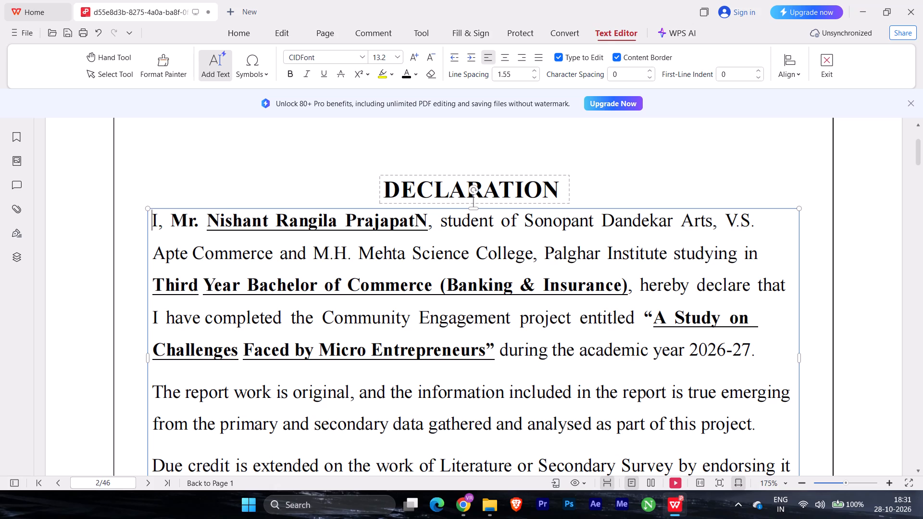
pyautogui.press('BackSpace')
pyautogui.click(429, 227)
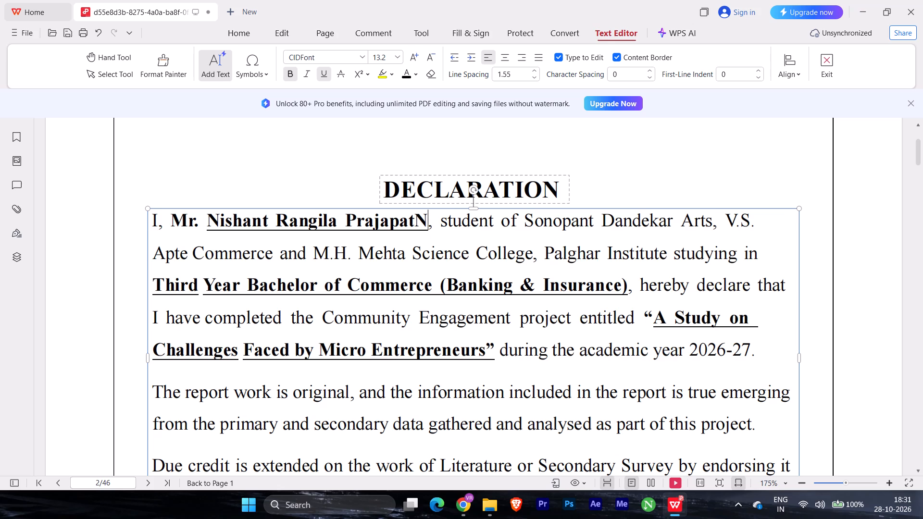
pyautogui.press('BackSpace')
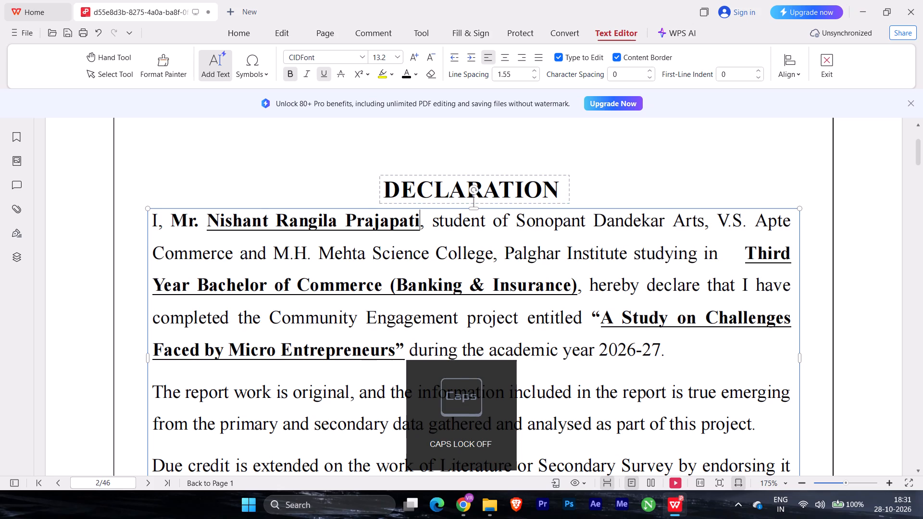
# Return to the cover page and select the "COMMUNITY ENGAGEMENT PROJECT" title line.
pyautogui.click(613, 155)
pyautogui.scroll(9, 535, 279)
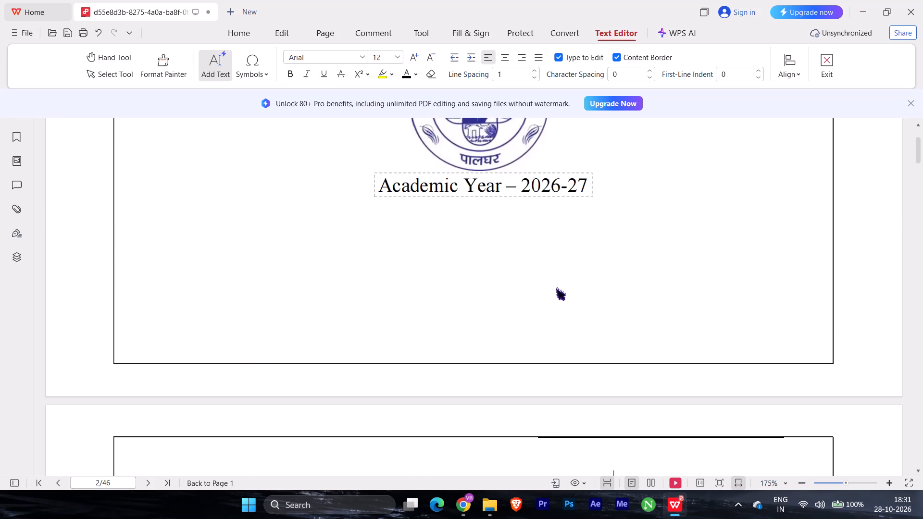
pyautogui.scroll(13, 556, 286)
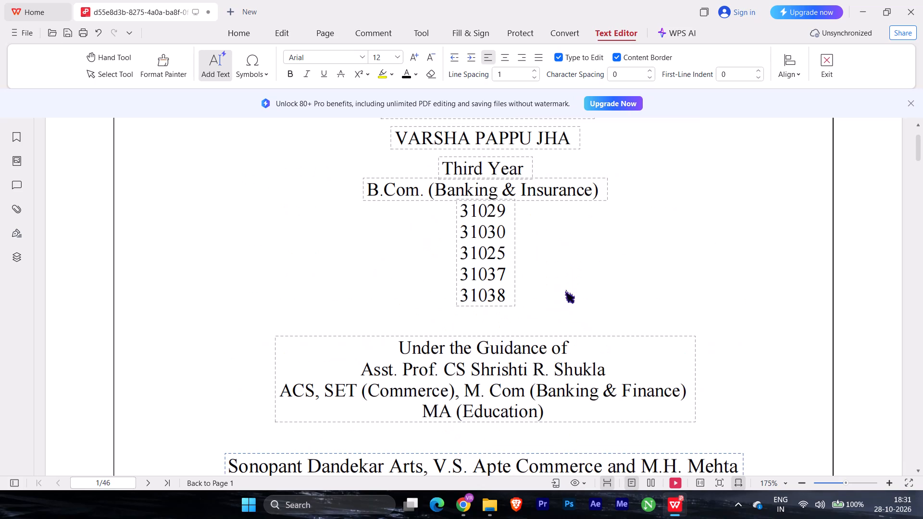
pyautogui.scroll(16, 565, 289)
pyautogui.click(422, 248)
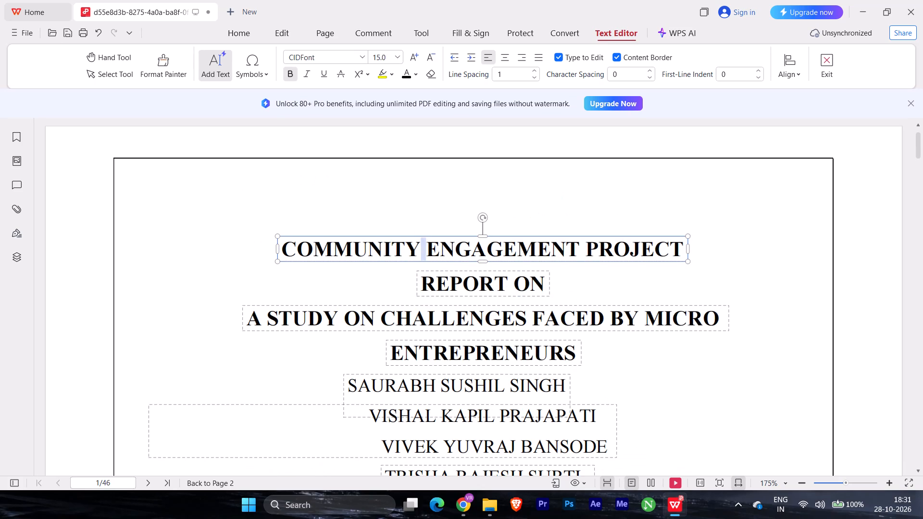
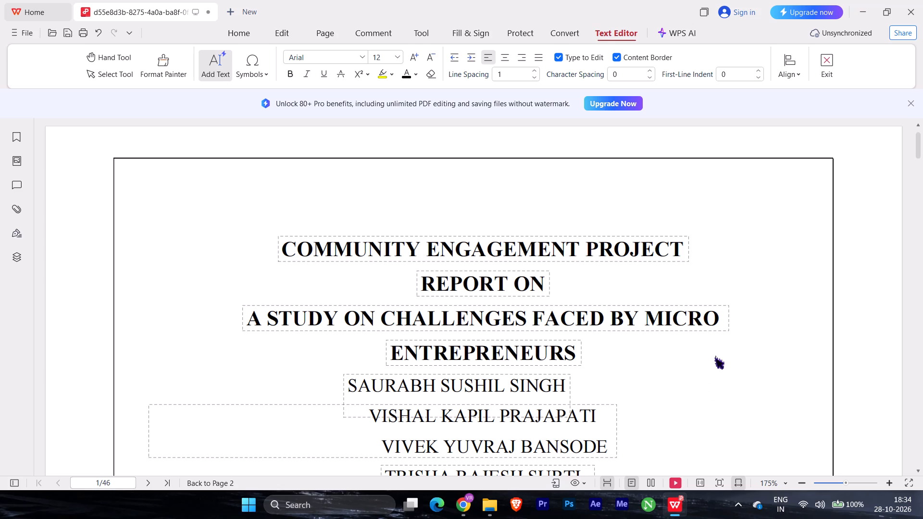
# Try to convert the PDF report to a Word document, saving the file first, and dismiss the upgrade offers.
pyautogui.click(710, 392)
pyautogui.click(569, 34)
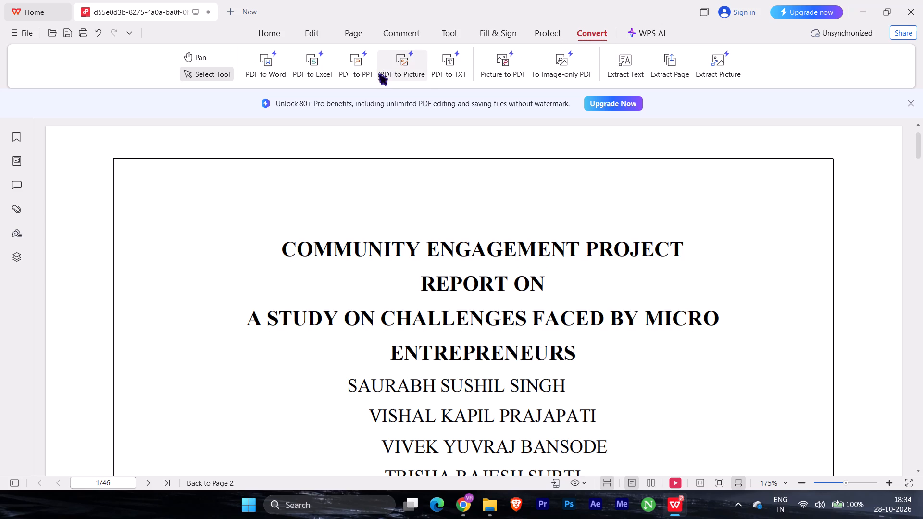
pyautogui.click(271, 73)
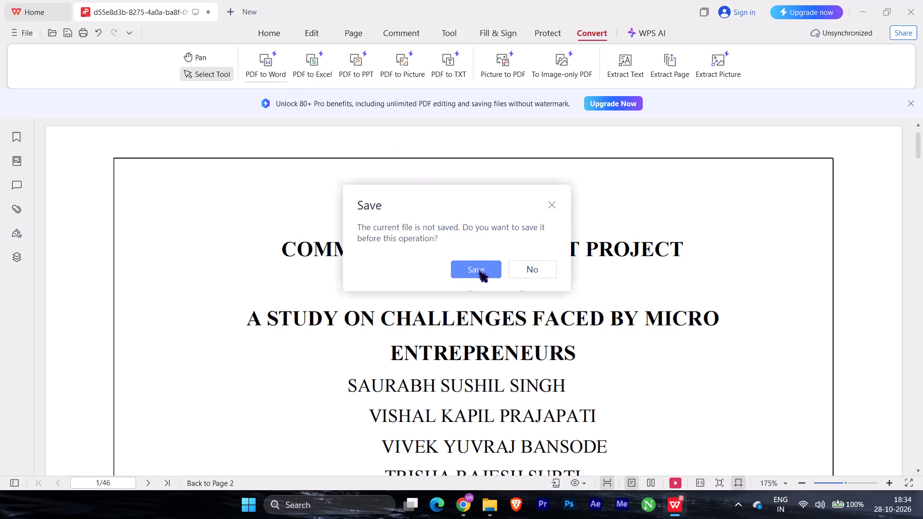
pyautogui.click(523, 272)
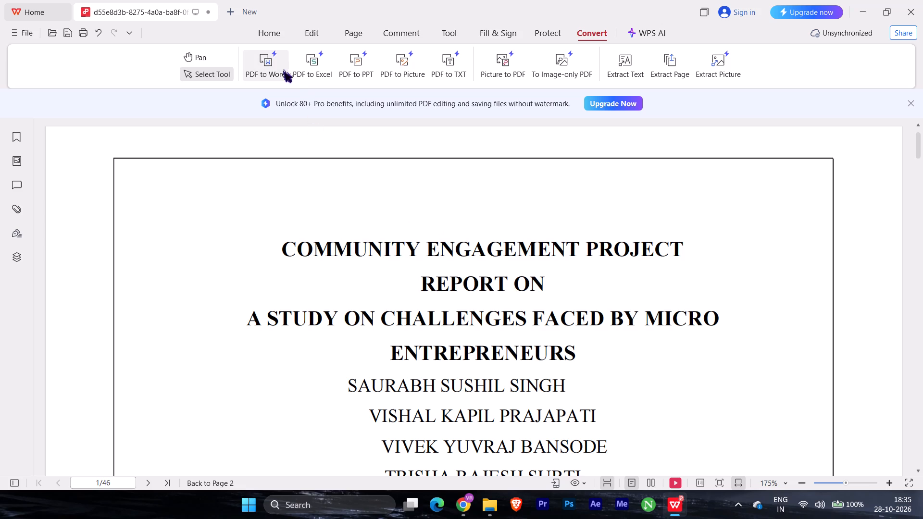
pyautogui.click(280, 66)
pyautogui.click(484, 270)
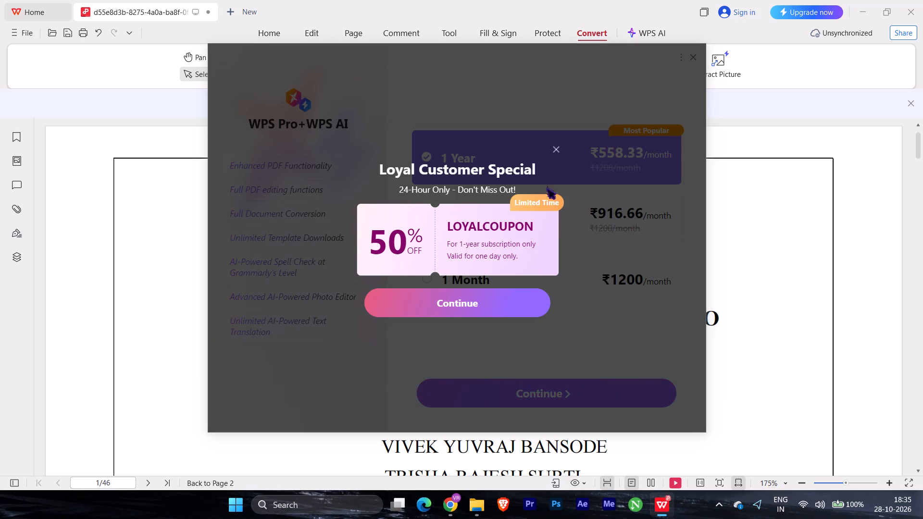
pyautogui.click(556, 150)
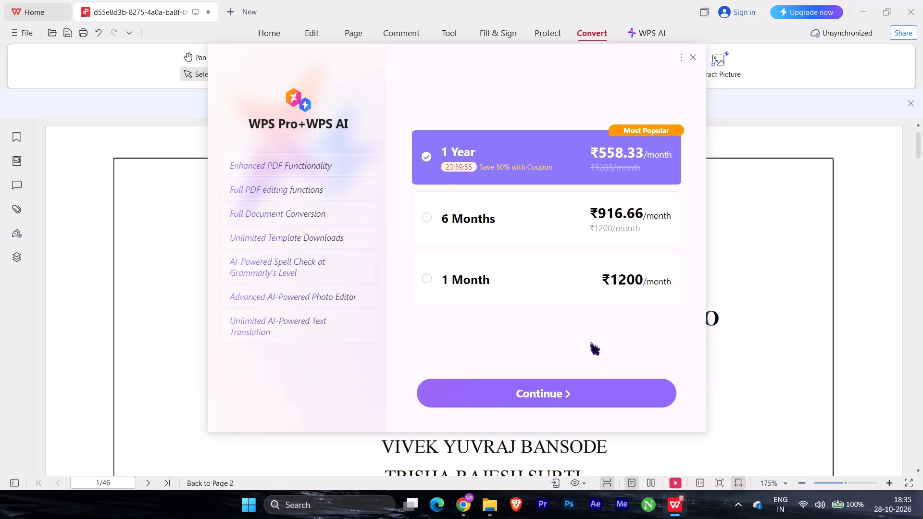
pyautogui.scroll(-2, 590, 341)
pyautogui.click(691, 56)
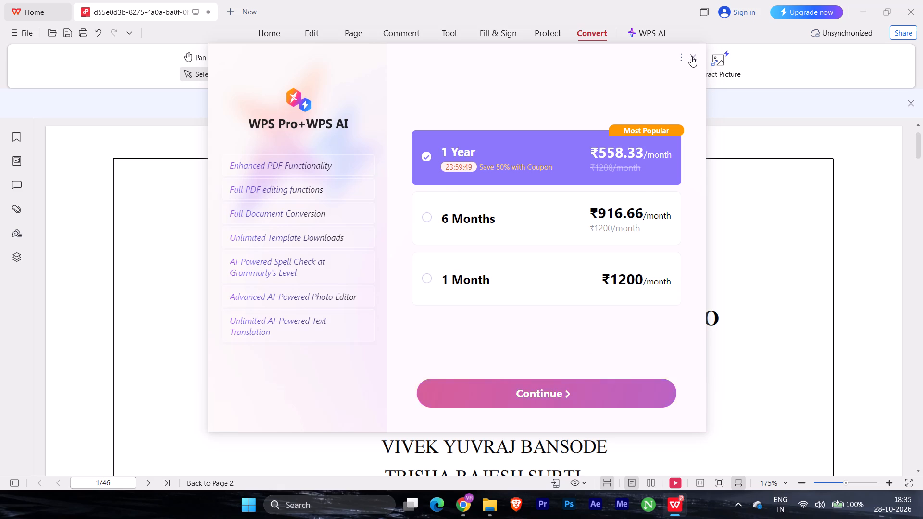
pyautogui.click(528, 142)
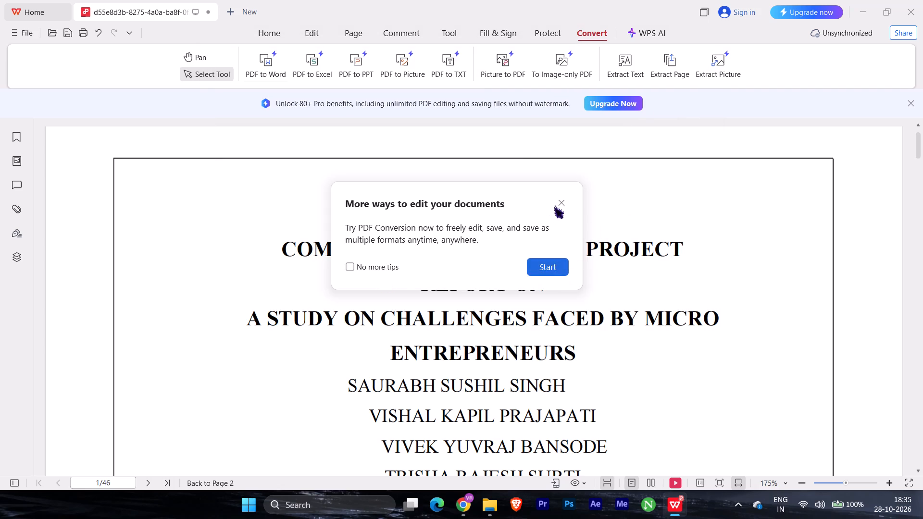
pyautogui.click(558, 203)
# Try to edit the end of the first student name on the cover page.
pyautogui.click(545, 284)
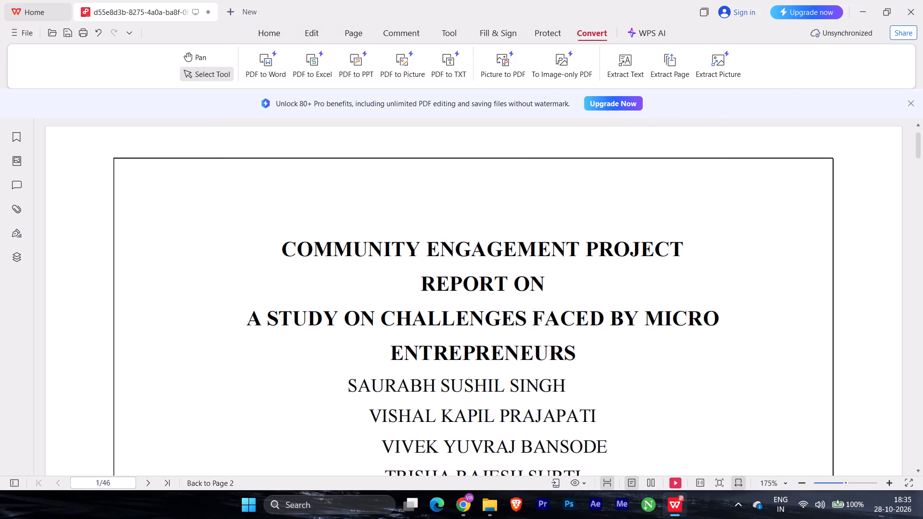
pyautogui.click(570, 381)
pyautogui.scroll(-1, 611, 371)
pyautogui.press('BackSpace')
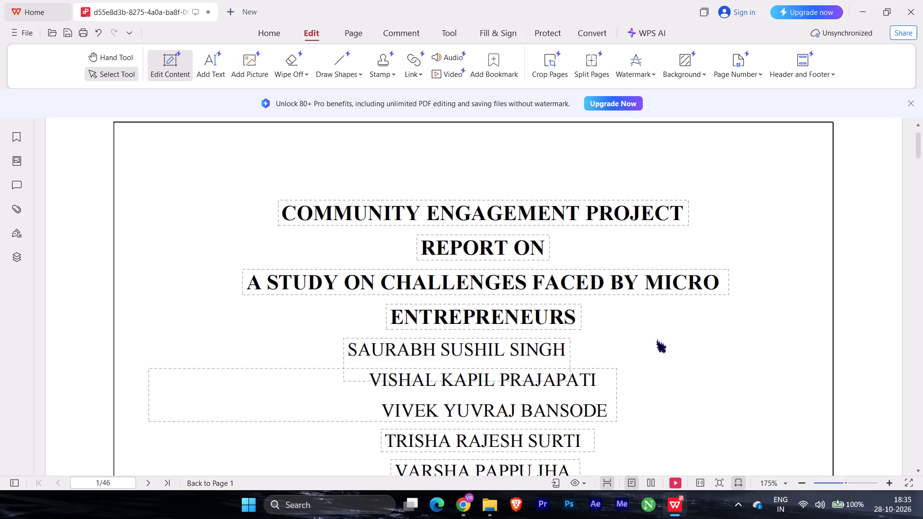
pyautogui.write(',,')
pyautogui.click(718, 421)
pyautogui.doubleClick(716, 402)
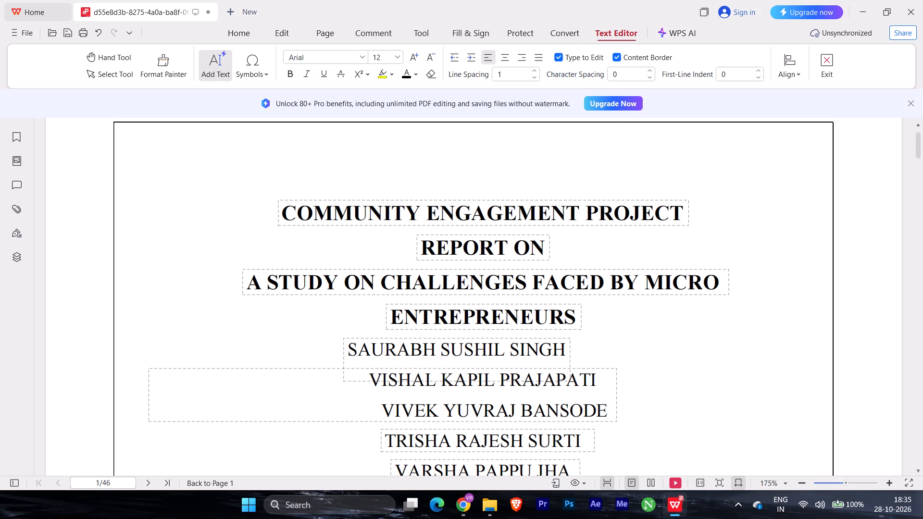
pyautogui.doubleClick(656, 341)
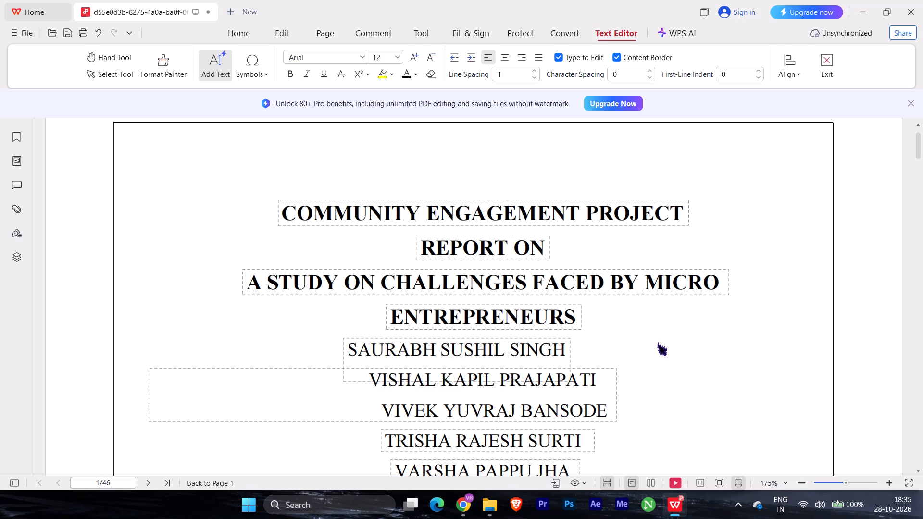
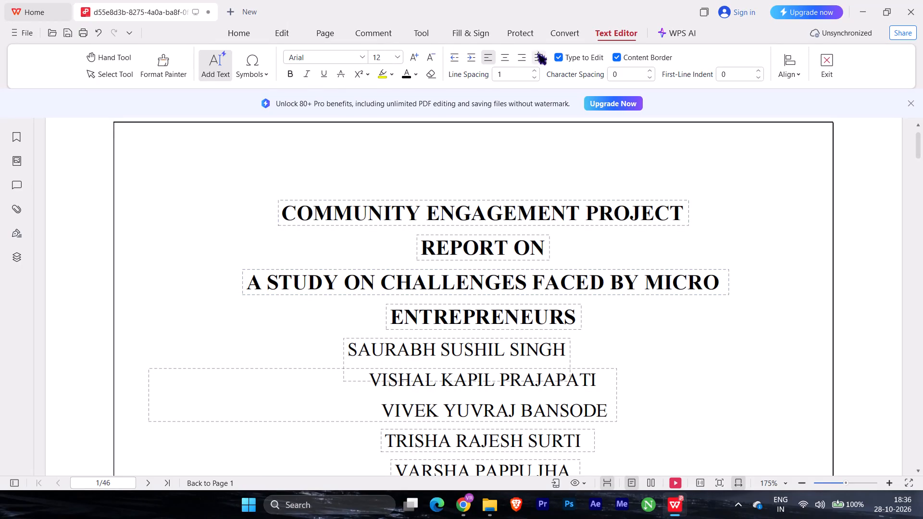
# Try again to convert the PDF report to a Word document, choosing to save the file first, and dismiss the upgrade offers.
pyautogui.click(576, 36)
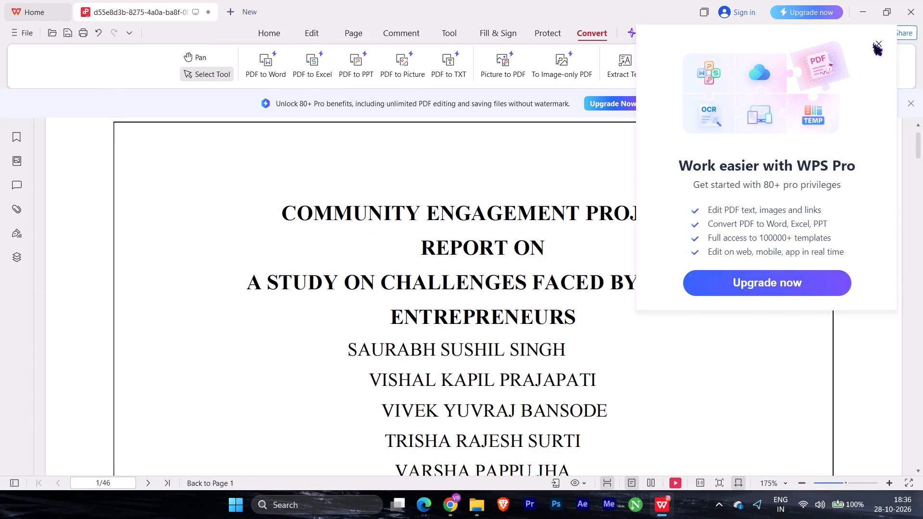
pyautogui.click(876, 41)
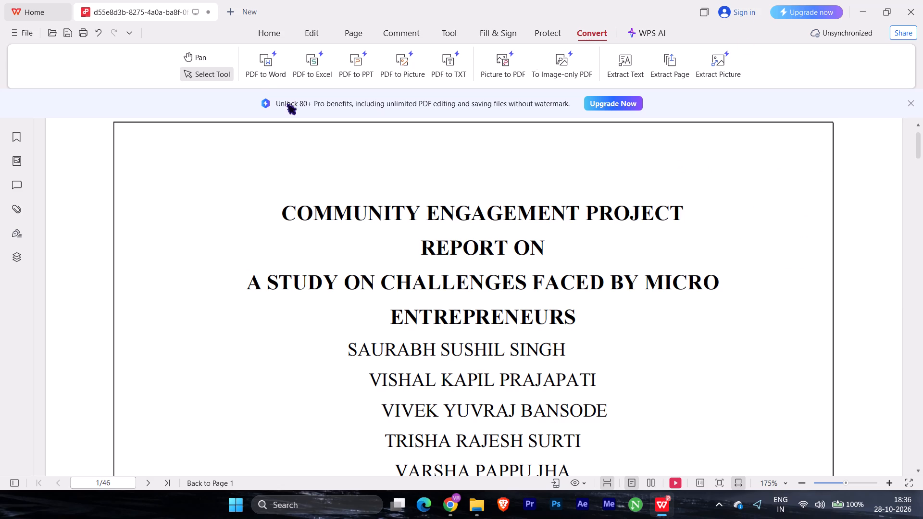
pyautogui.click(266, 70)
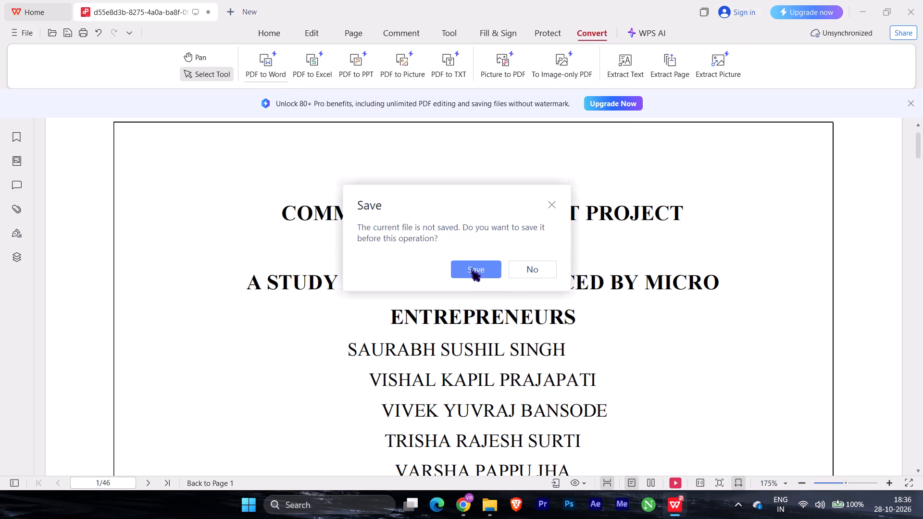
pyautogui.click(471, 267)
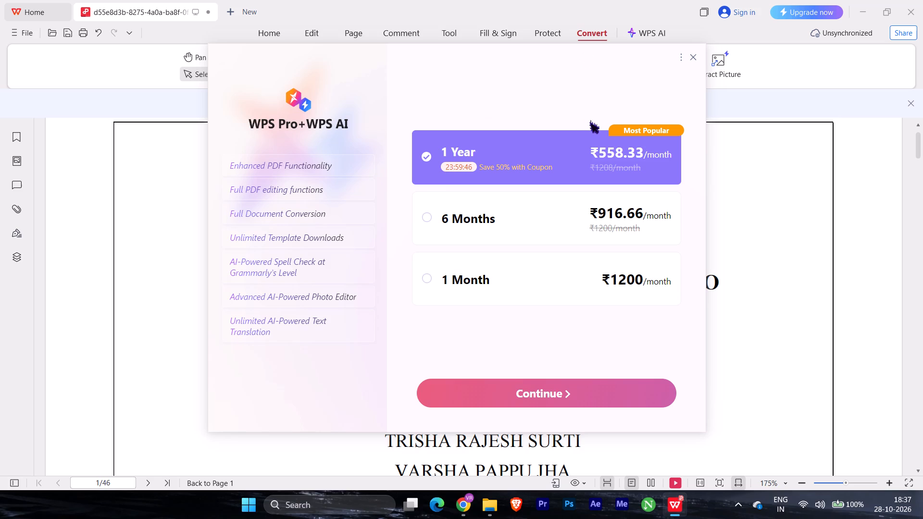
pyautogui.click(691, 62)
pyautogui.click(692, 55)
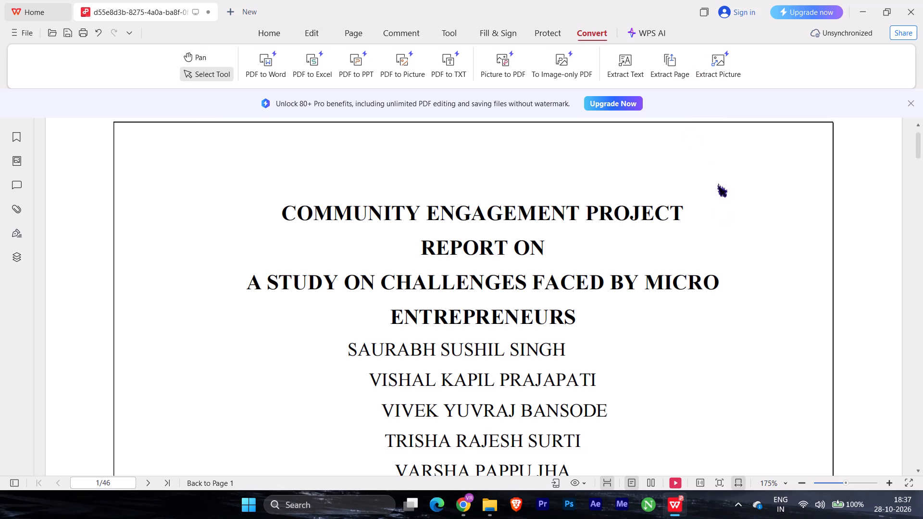
# Close the community engagement project report PDF.
pyautogui.click(570, 346)
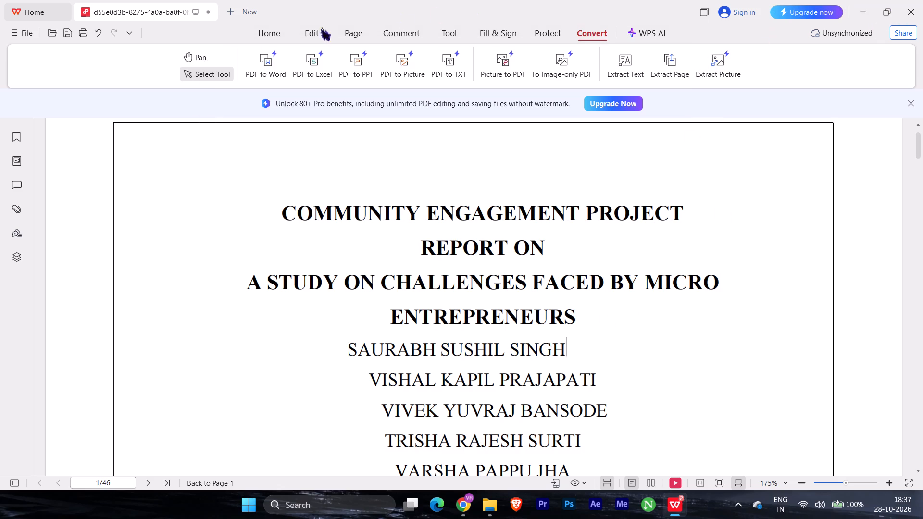
pyautogui.click(208, 11)
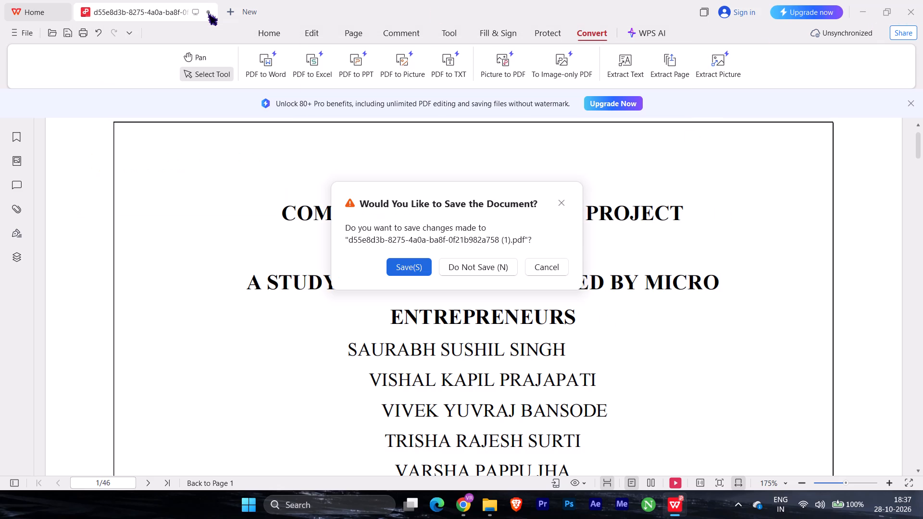
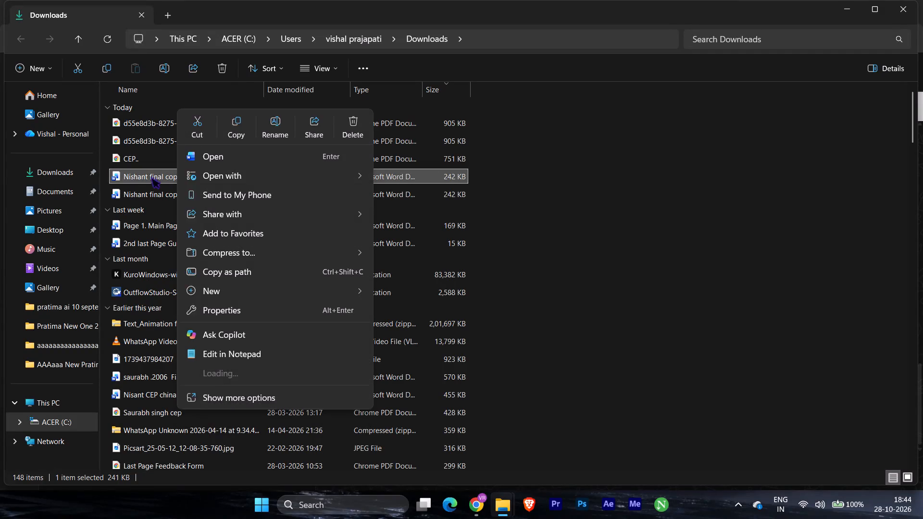
# Open the first "Nishant final copy" Word document from the Downloads folder in WPS Office.
pyautogui.click(249, 392)
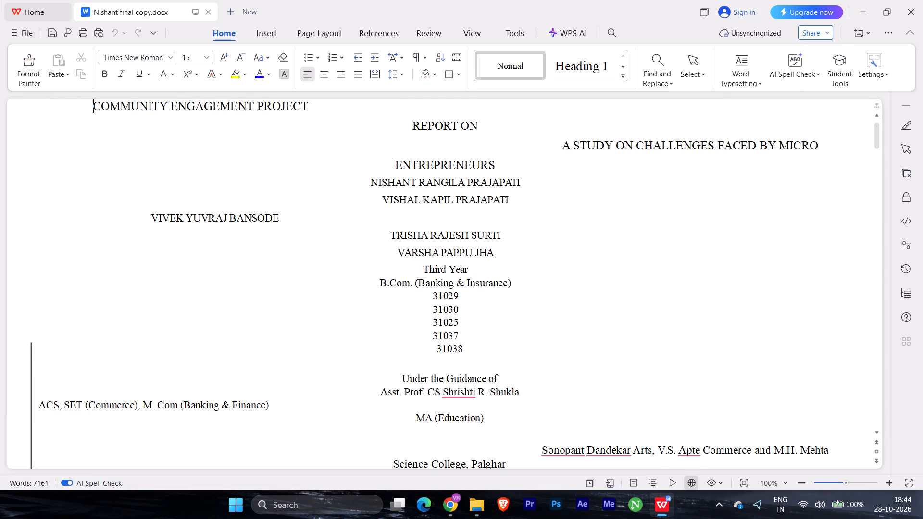
# Examine the cover page's student names and roll numbers and the declaration pages in the Word copy of the report.
pyautogui.scroll(3, 349, 329)
pyautogui.scroll(-7, 349, 329)
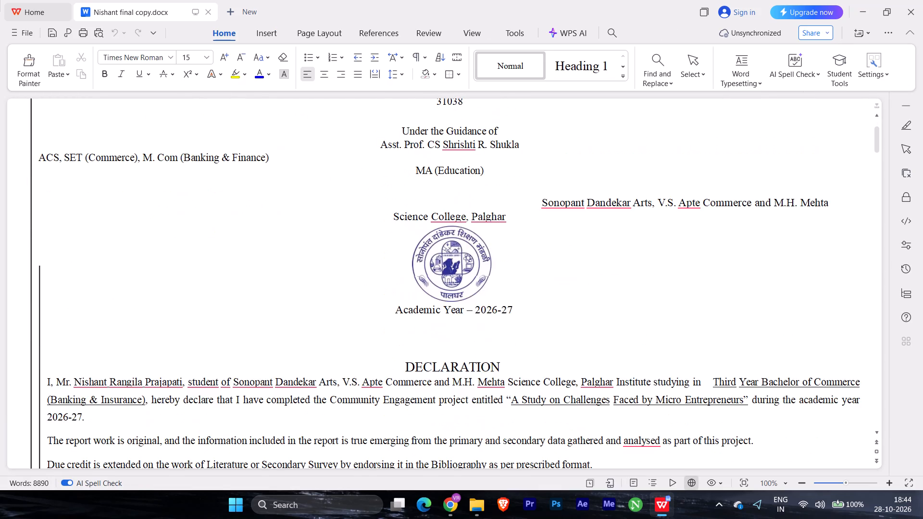
pyautogui.scroll(13, 349, 329)
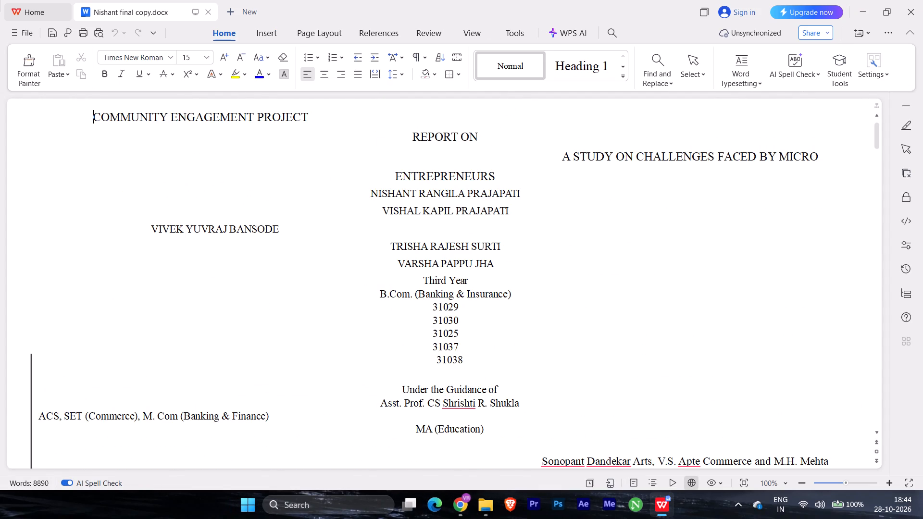
pyautogui.scroll(-7, 629, 386)
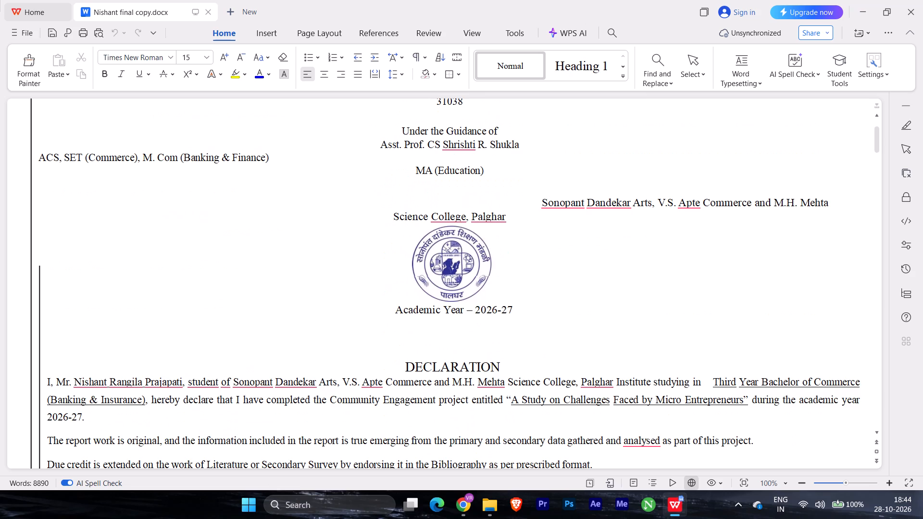
pyautogui.scroll(-16, 631, 381)
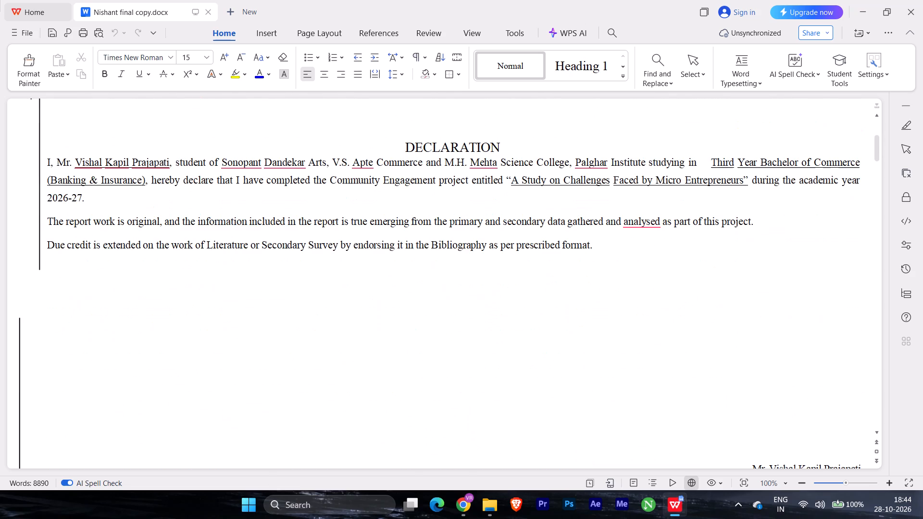
pyautogui.scroll(7, 614, 391)
pyautogui.scroll(4, 210, 199)
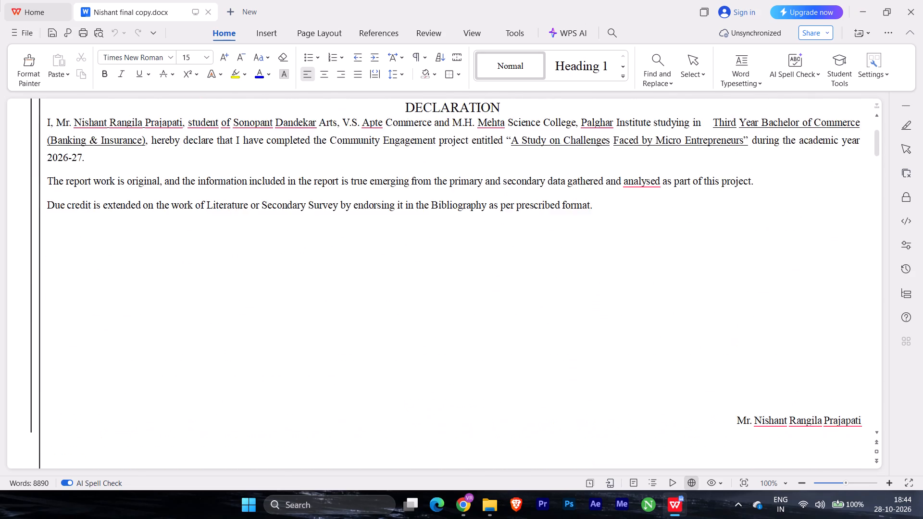
pyautogui.scroll(1, 218, 222)
pyautogui.scroll(9, 255, 303)
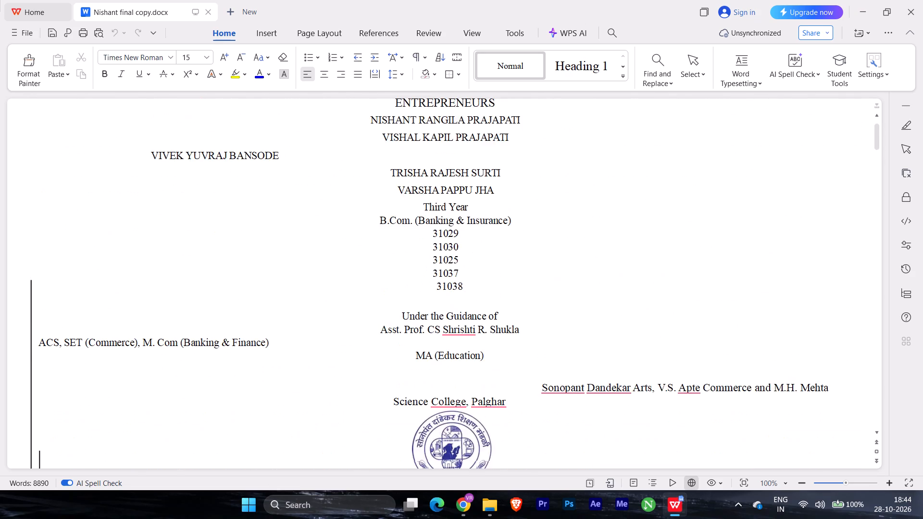
pyautogui.scroll(11, 266, 309)
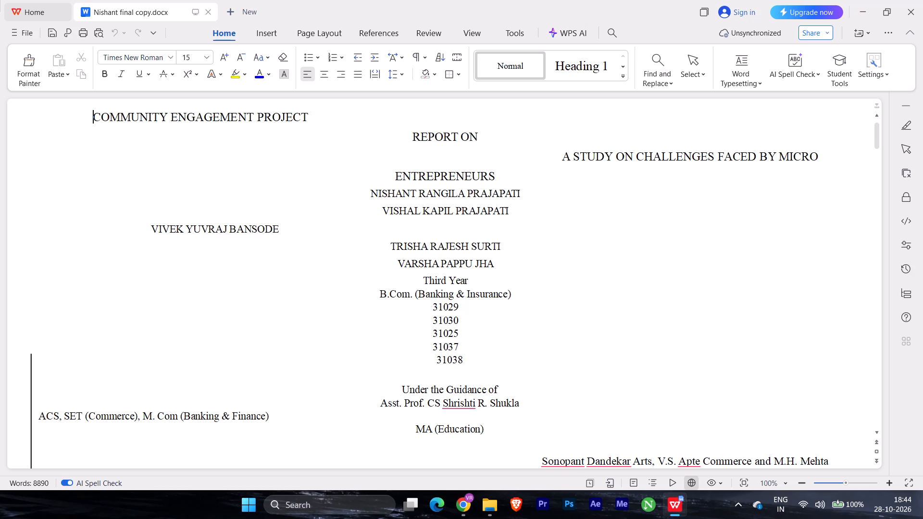
pyautogui.click(336, 240)
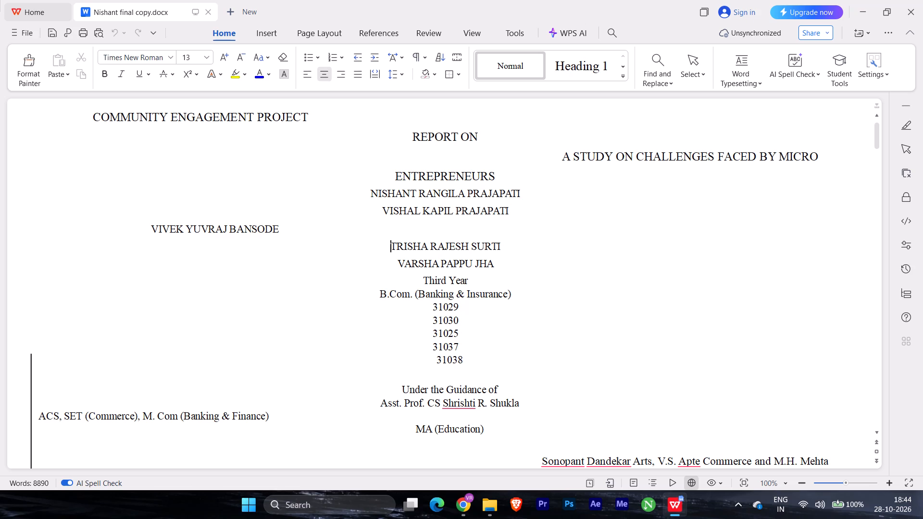
pyautogui.click(284, 232)
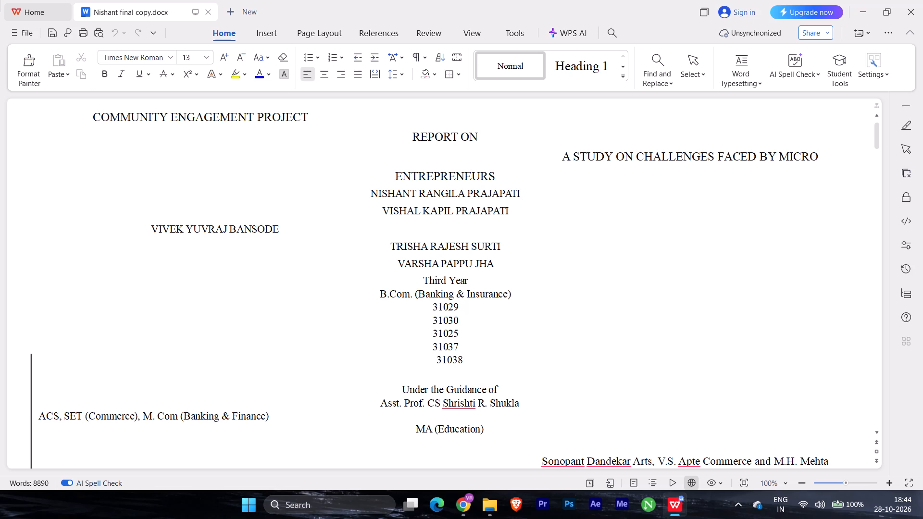
pyautogui.click(315, 338)
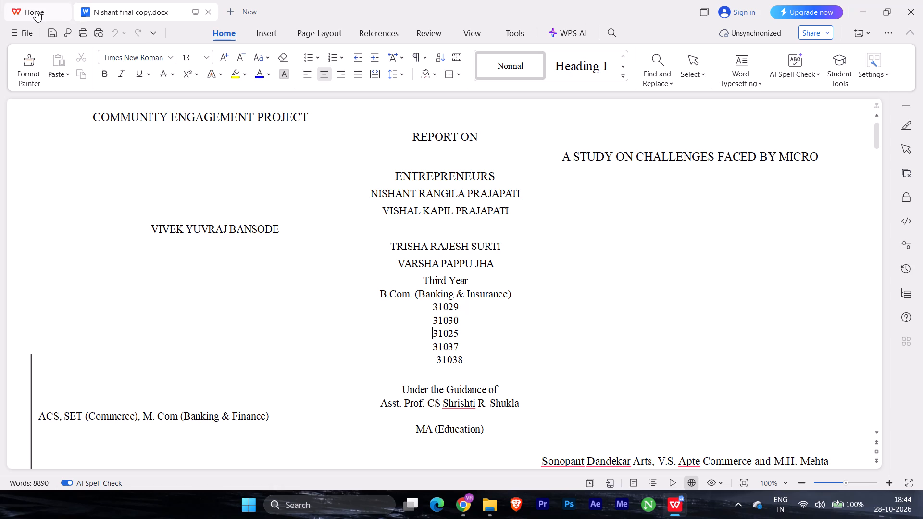
pyautogui.click(36, 11)
pyautogui.click(125, 15)
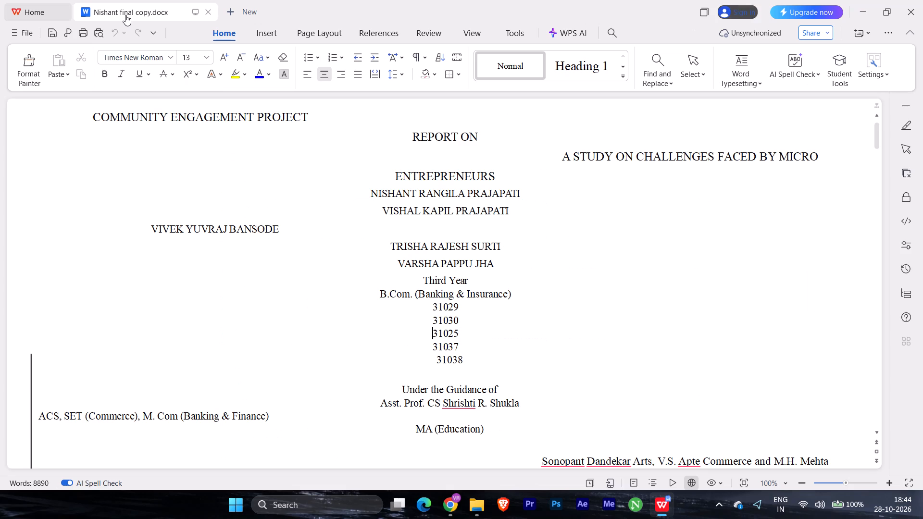
pyautogui.scroll(-6, 535, 308)
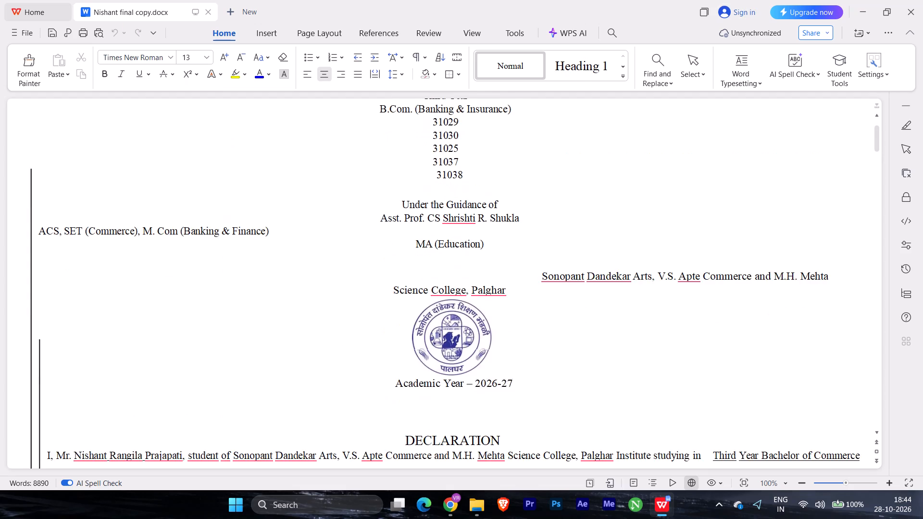
pyautogui.scroll(16, 535, 303)
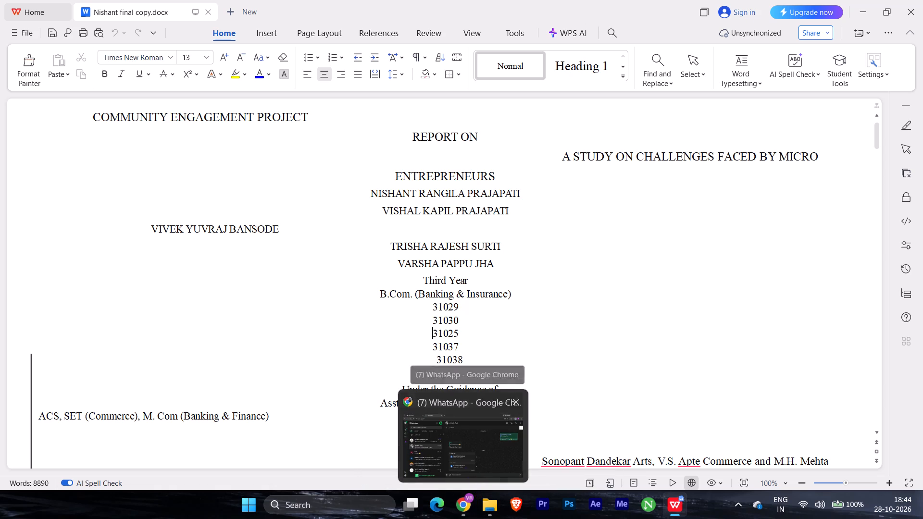
pyautogui.click(283, 235)
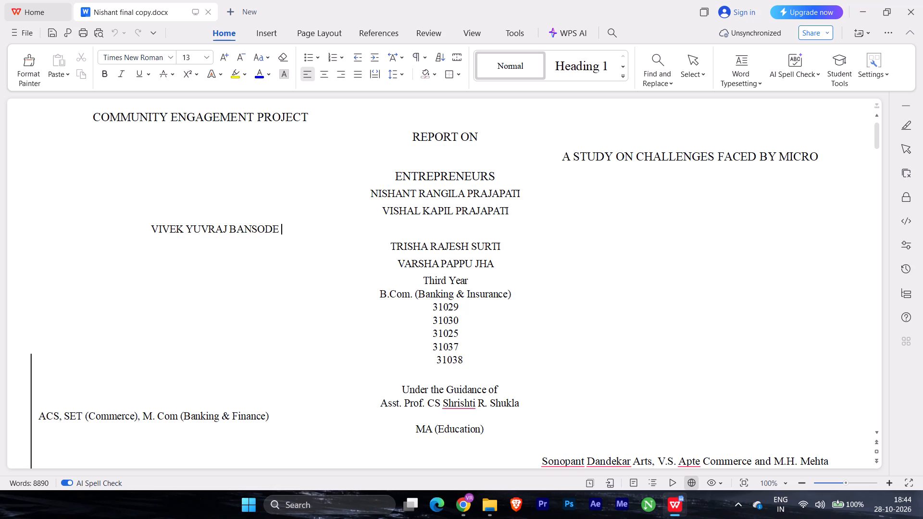
# Close the Word copy of the community engagement project report.
pyautogui.click(207, 11)
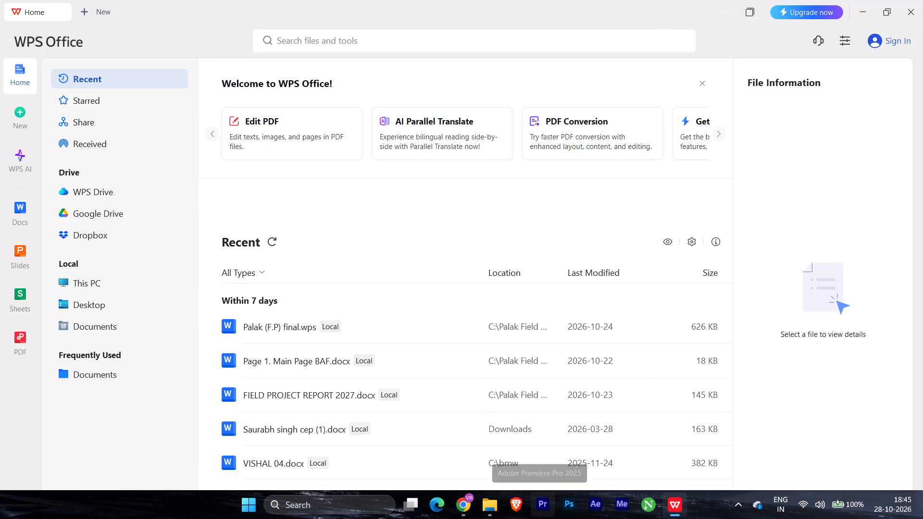
# Switch to the Brave browser and search the web for "i love my pdf" in a new tab.
pyautogui.doubleClick(514, 501)
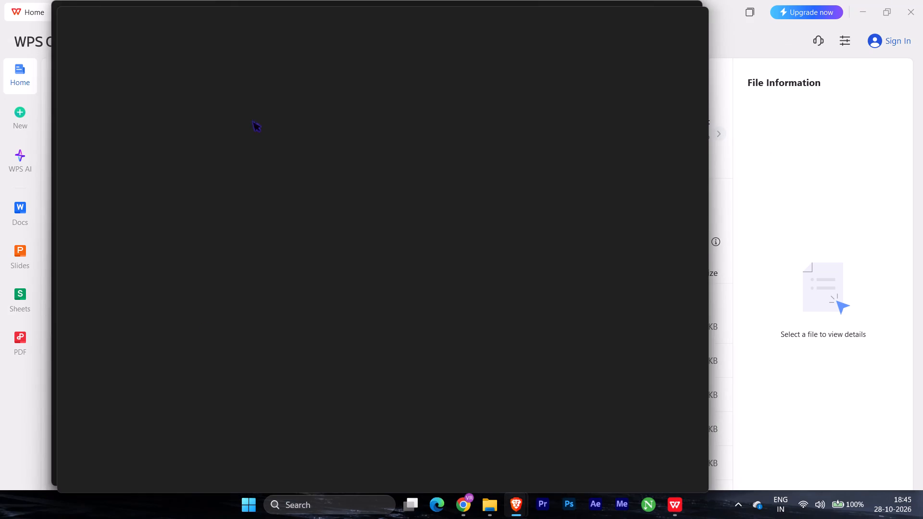
pyautogui.click(698, 19)
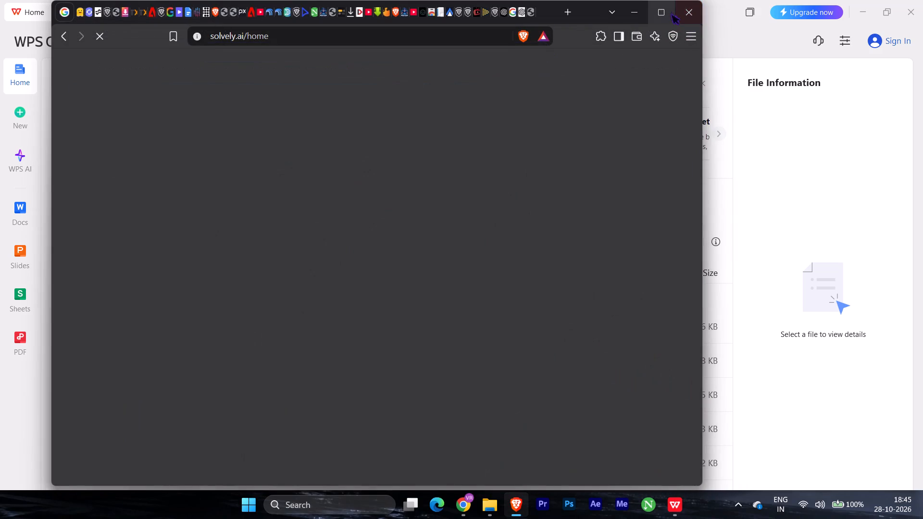
pyautogui.click(668, 11)
pyautogui.click(790, 4)
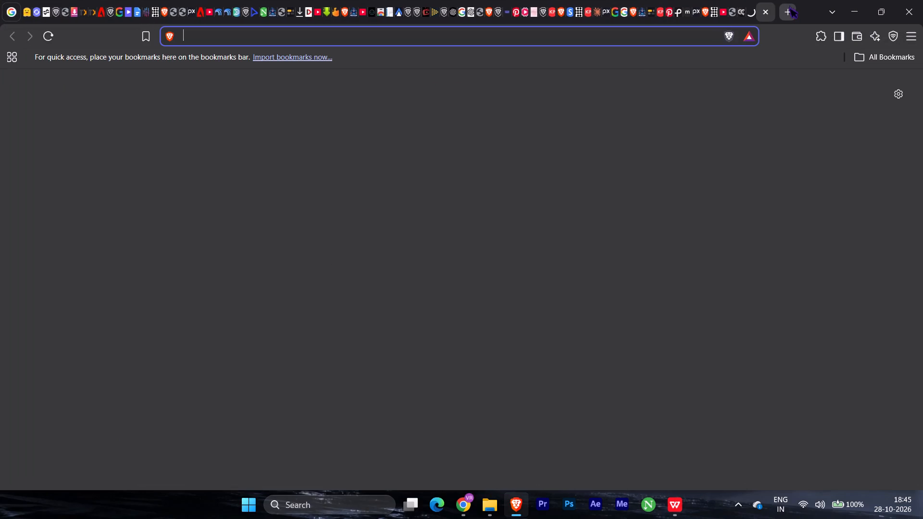
pyautogui.write('i love')
pyautogui.press('space')
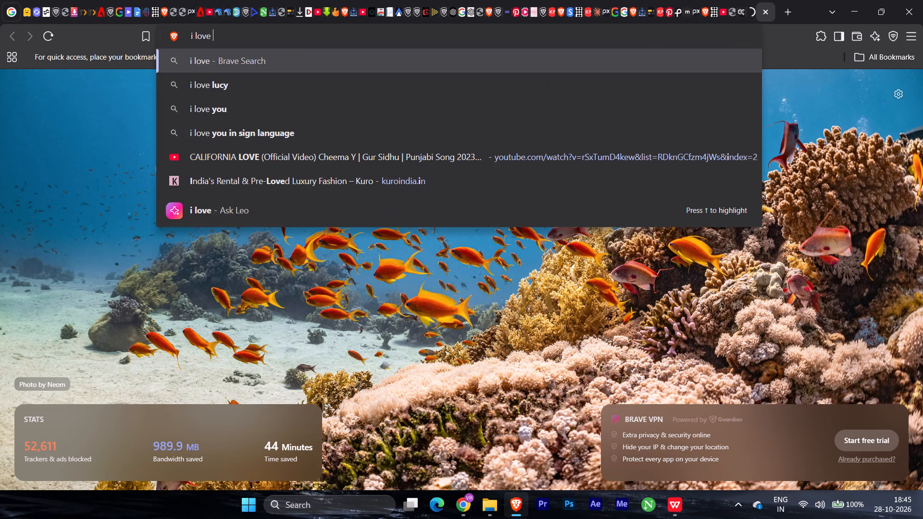
pyautogui.write('my pdf')
pyautogui.press('Return')
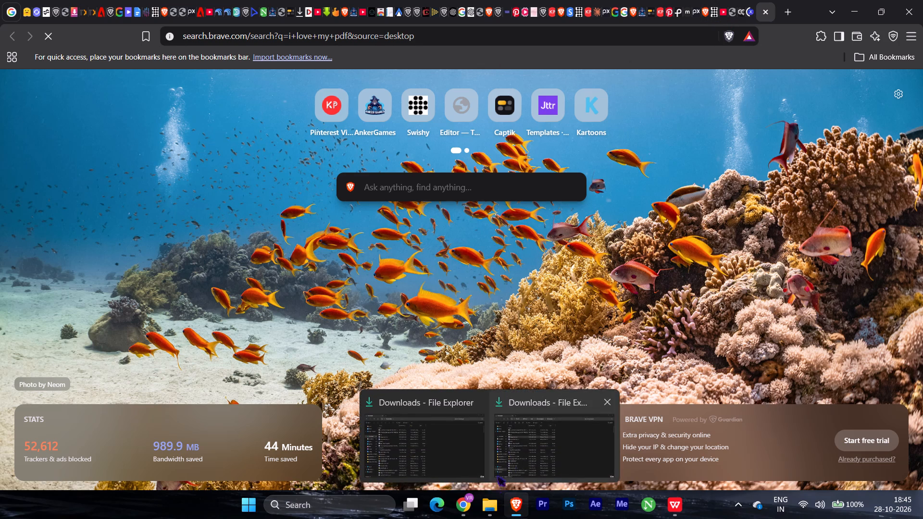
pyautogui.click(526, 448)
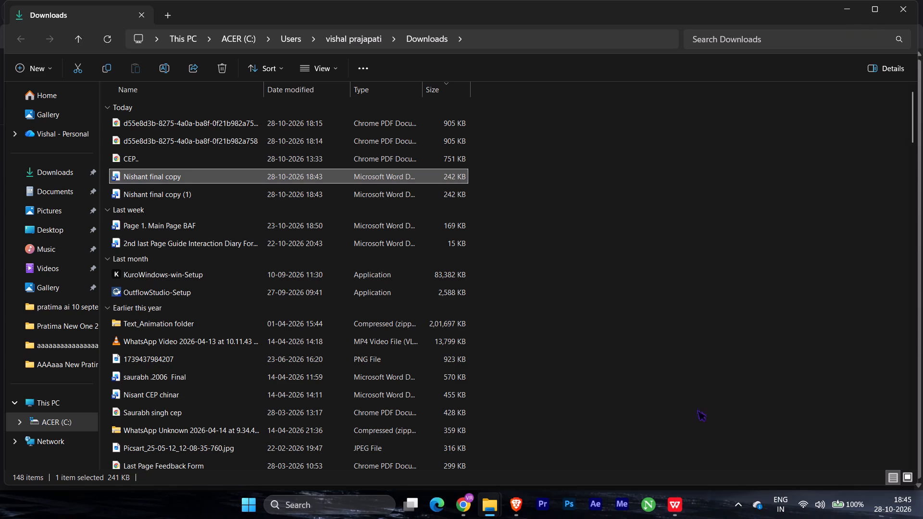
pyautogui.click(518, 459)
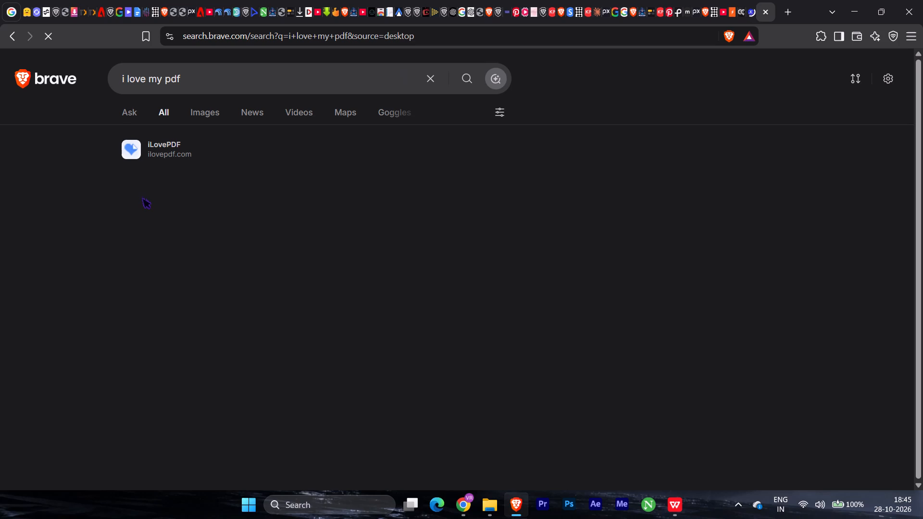
# Open the iLovePDF website from the search results.
pyautogui.click(192, 187)
pyautogui.click(193, 194)
pyautogui.scroll(-4, 205, 202)
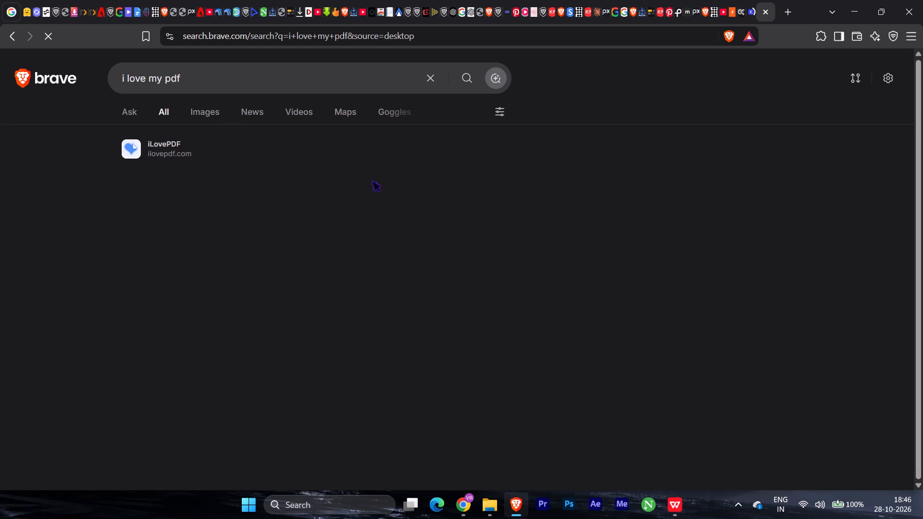
pyautogui.scroll(-1, 288, 246)
pyautogui.click(202, 242)
pyautogui.click(202, 242)
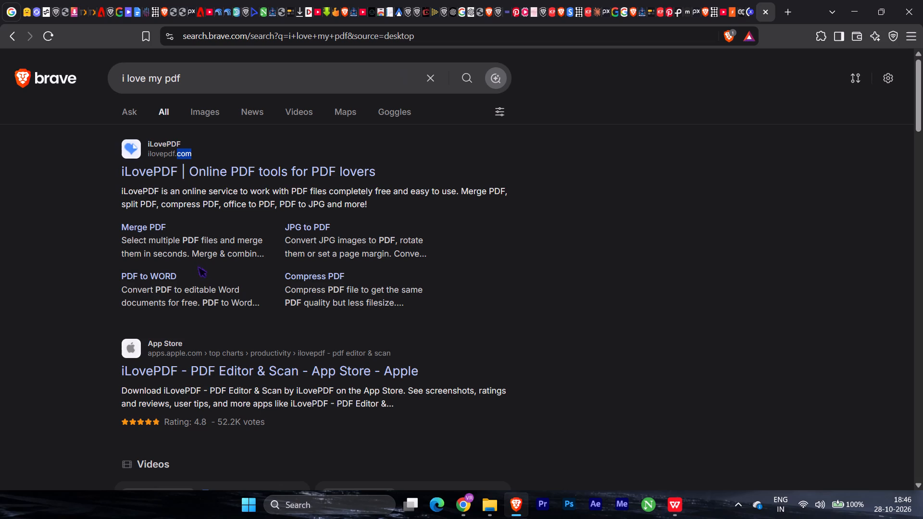
pyautogui.scroll(-4, 199, 264)
pyautogui.scroll(4, 199, 264)
pyautogui.click(227, 174)
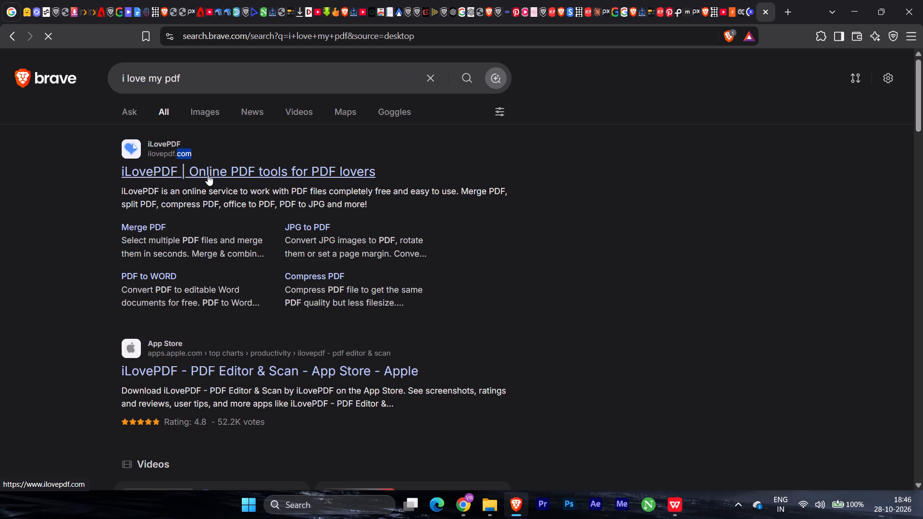
pyautogui.click(162, 175)
pyautogui.click(299, 174)
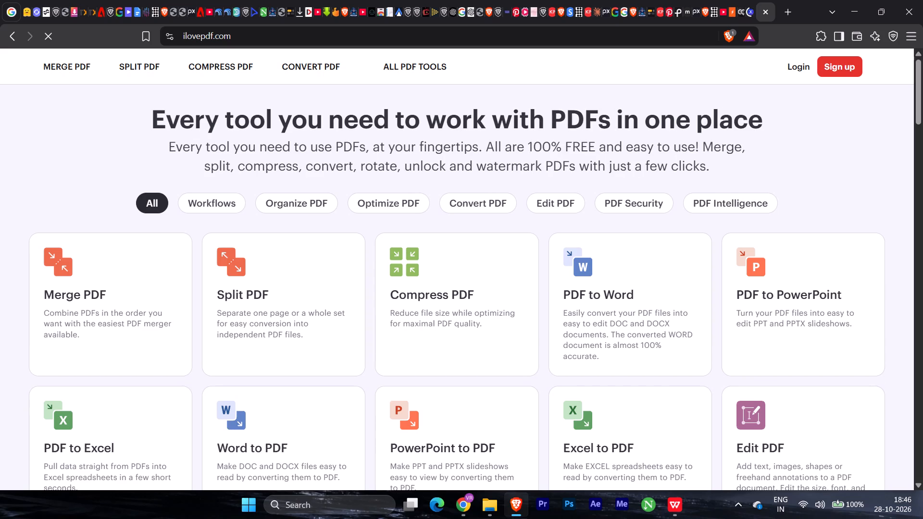
# Open iLovePDF's PDF to Word converter.
pyautogui.click(596, 300)
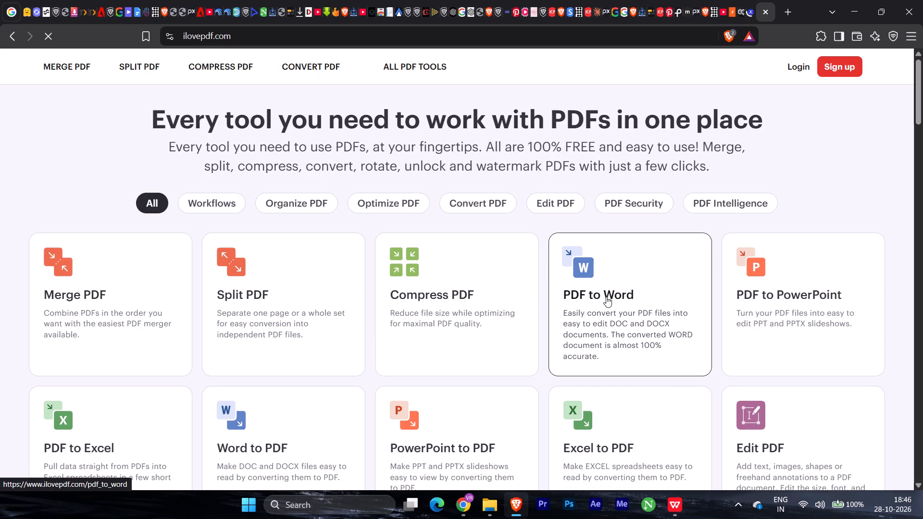
pyautogui.click(624, 296)
pyautogui.click(661, 319)
pyautogui.scroll(-3, 603, 304)
pyautogui.scroll(2, 602, 318)
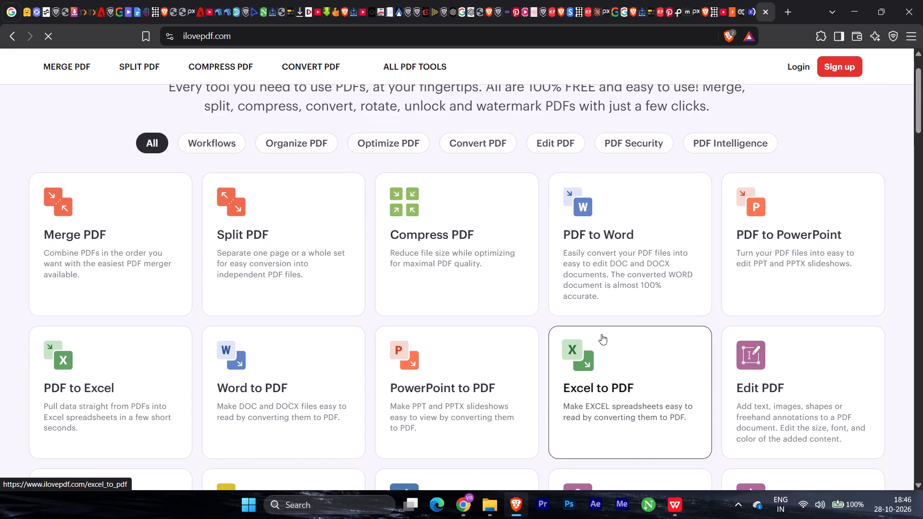
pyautogui.click(636, 247)
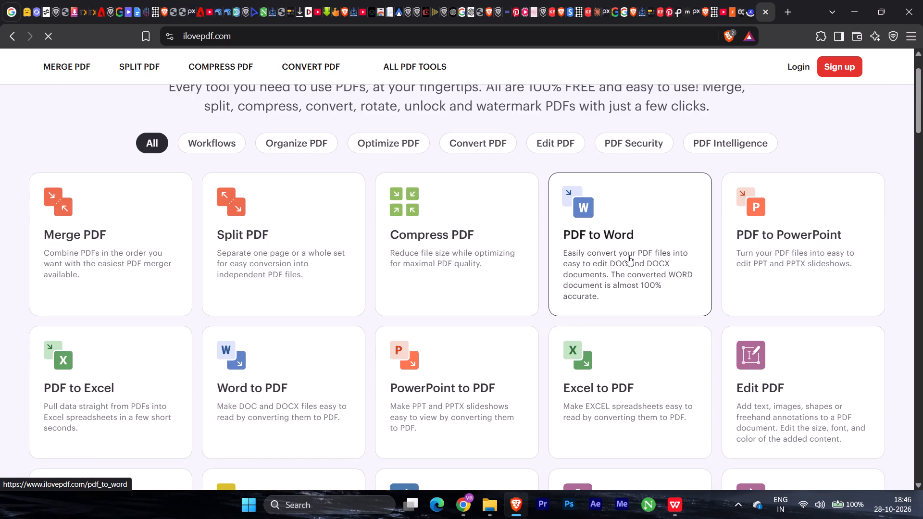
pyautogui.click(628, 256)
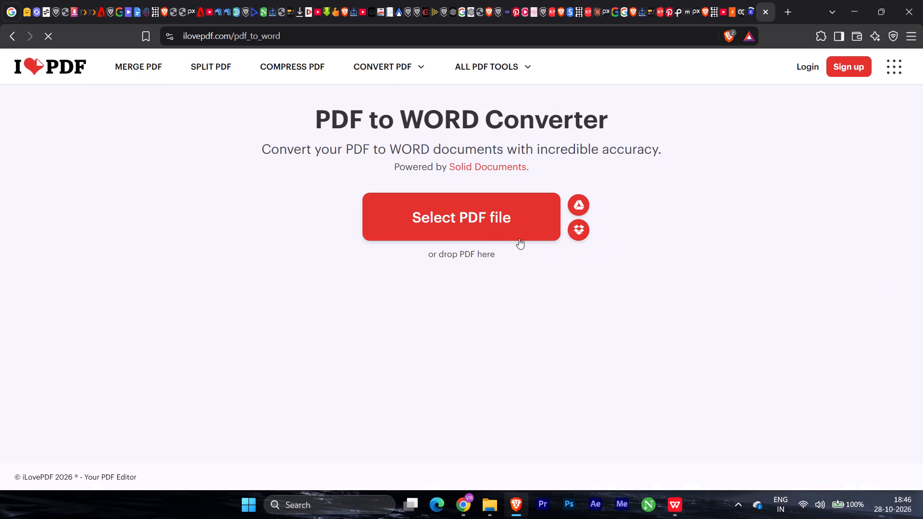
# Load the report PDF "d55e8d3b-8275-4a0a-ba8f-0f21b982a758 (1)" from the Downloads folder into the PDF to Word converter.
pyautogui.click(490, 230)
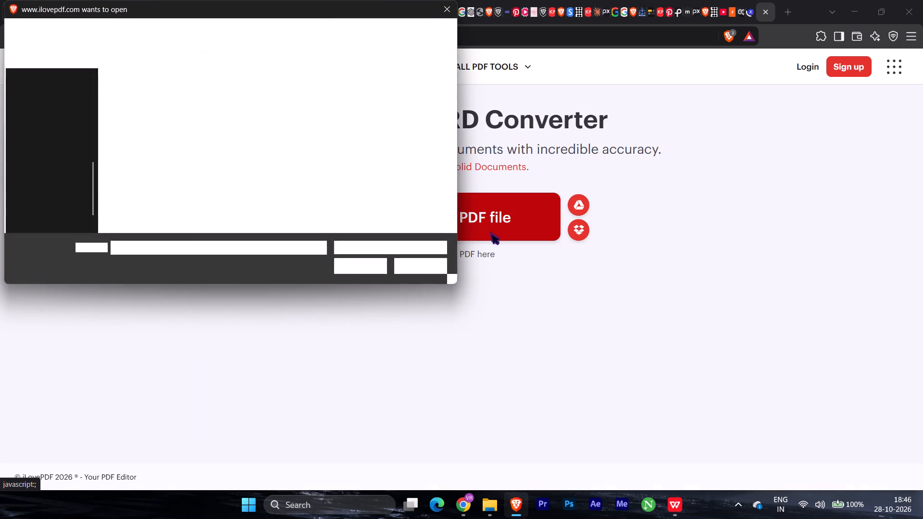
pyautogui.click(57, 164)
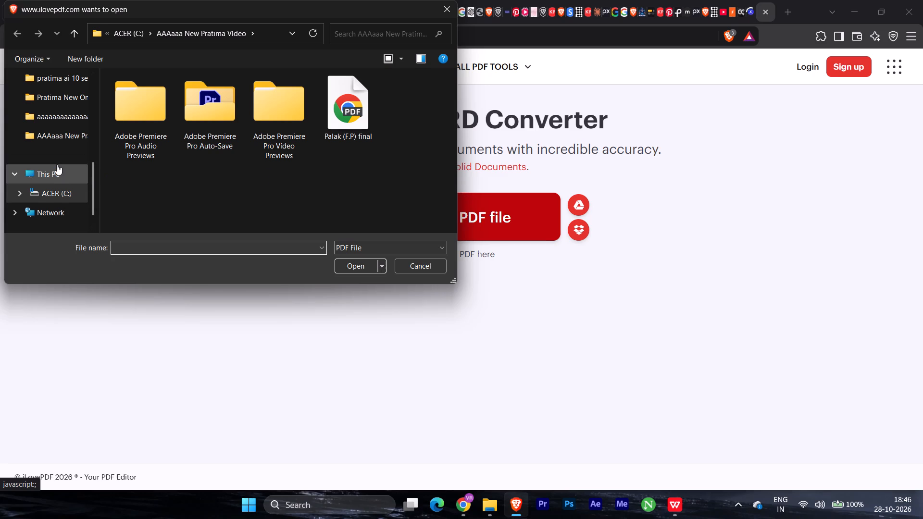
pyautogui.click(162, 107)
pyautogui.scroll(3, 86, 136)
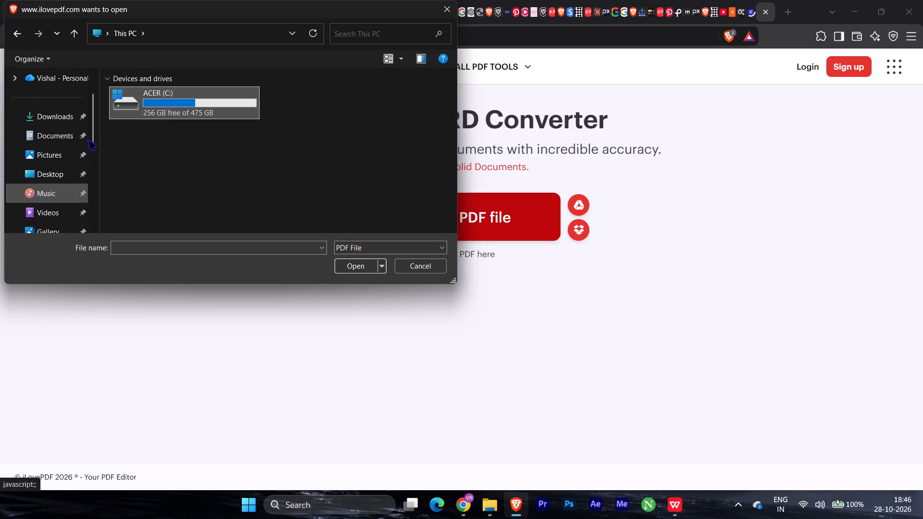
pyautogui.click(62, 116)
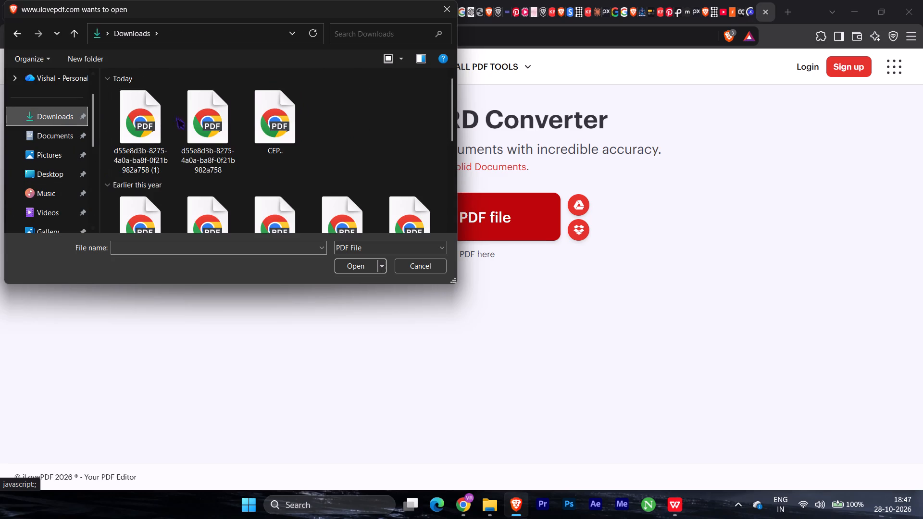
pyautogui.scroll(-1, 324, 193)
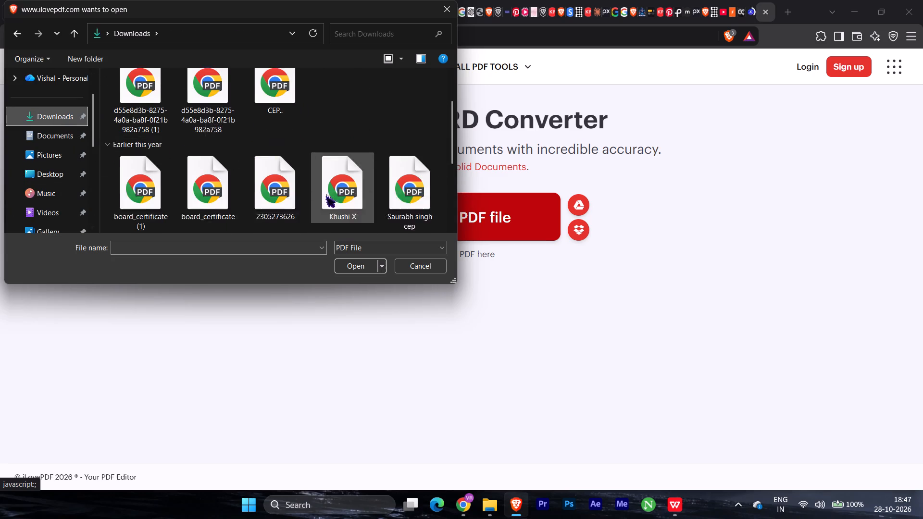
pyautogui.scroll(-2, 326, 193)
pyautogui.click(44, 166)
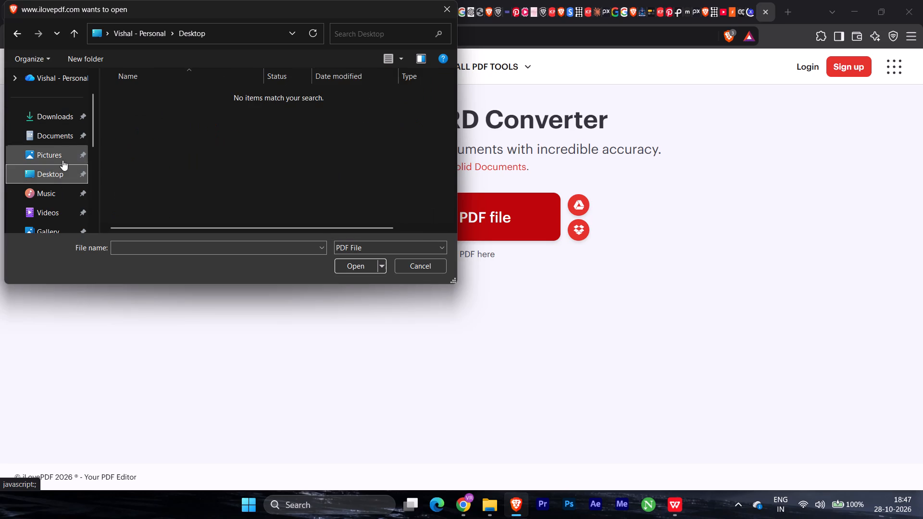
pyautogui.scroll(-3, 62, 160)
pyautogui.click(60, 171)
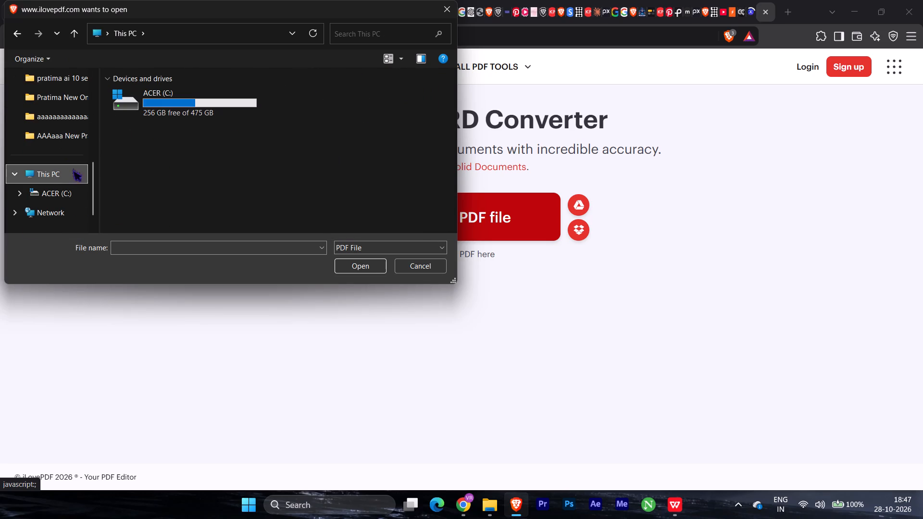
pyautogui.scroll(4, 70, 192)
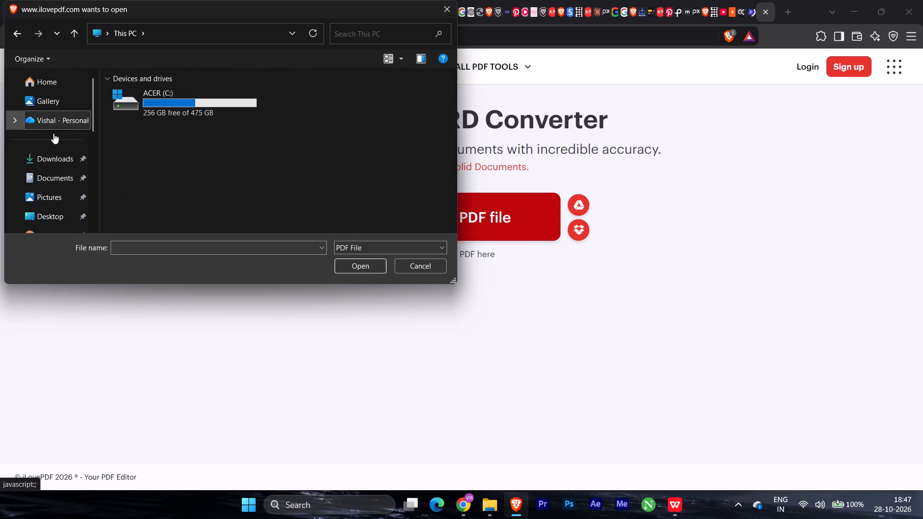
pyautogui.click(50, 167)
pyautogui.click(156, 126)
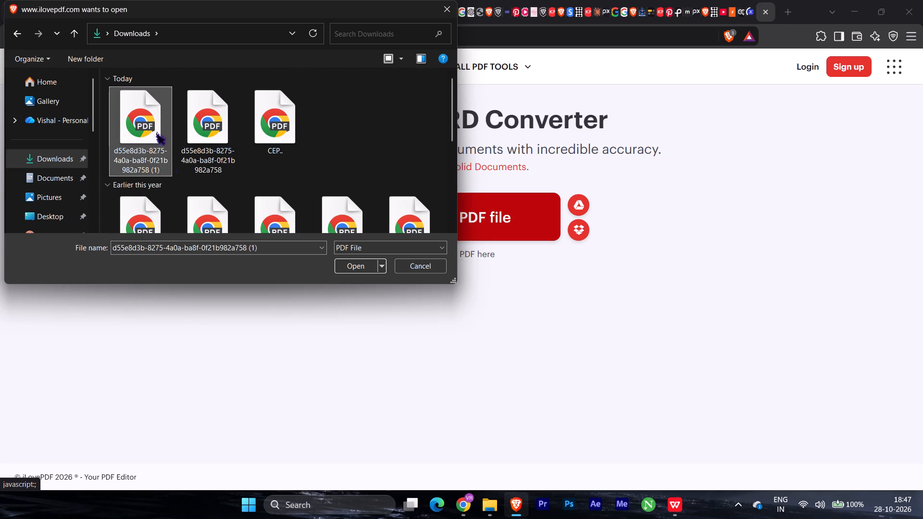
pyautogui.click(355, 260)
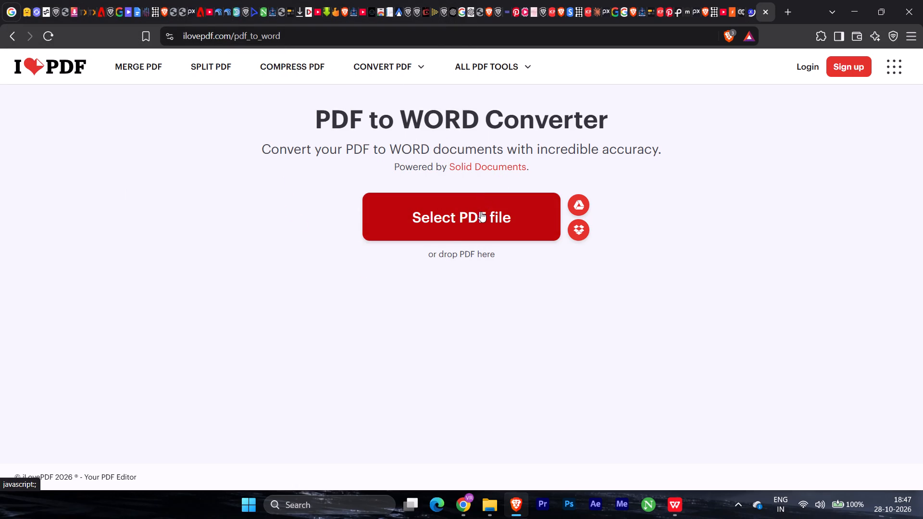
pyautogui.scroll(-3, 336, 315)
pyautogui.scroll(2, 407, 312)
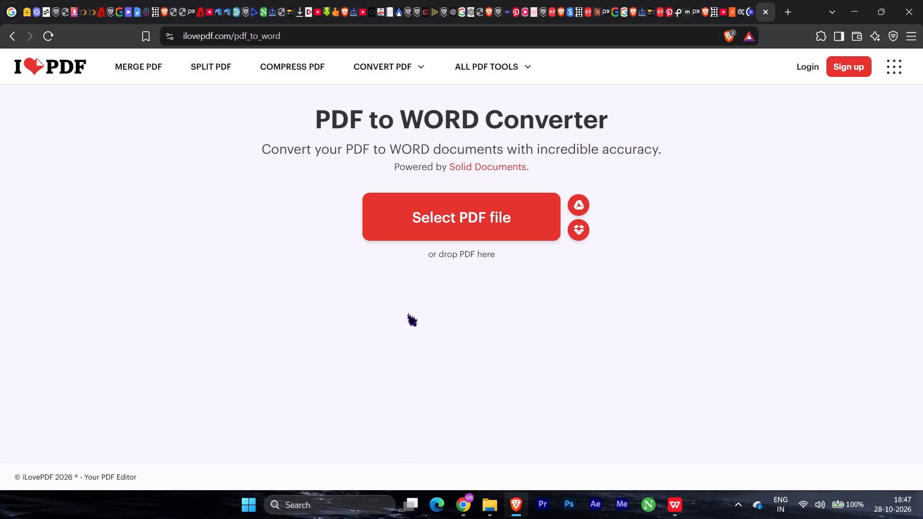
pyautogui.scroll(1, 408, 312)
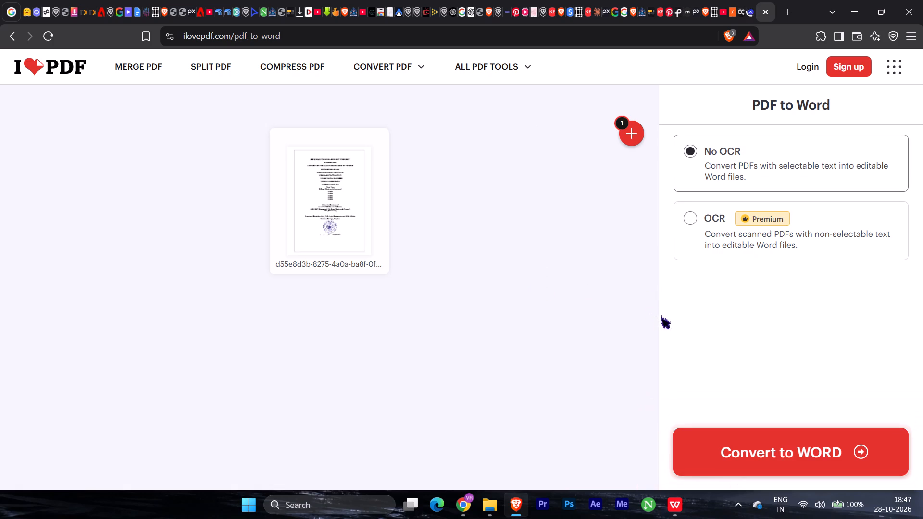
# Convert the loaded report PDF to Word with the No OCR option.
pyautogui.click(770, 449)
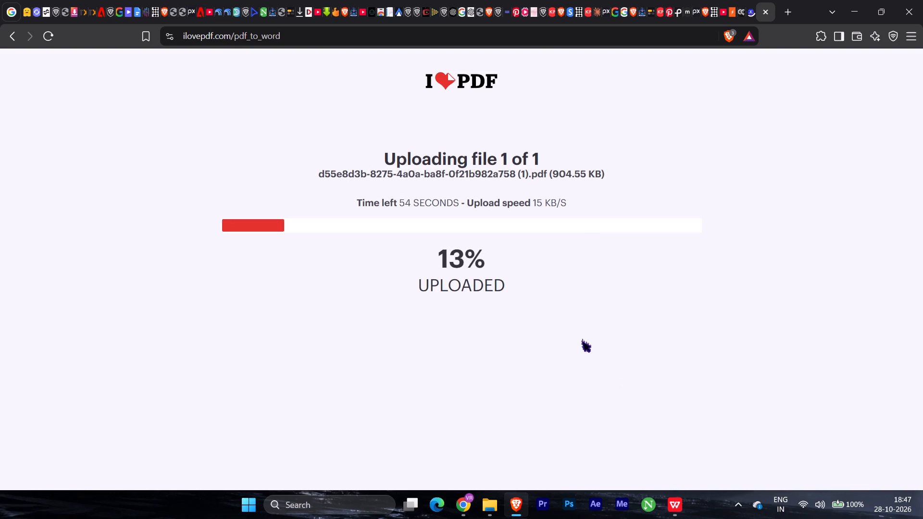
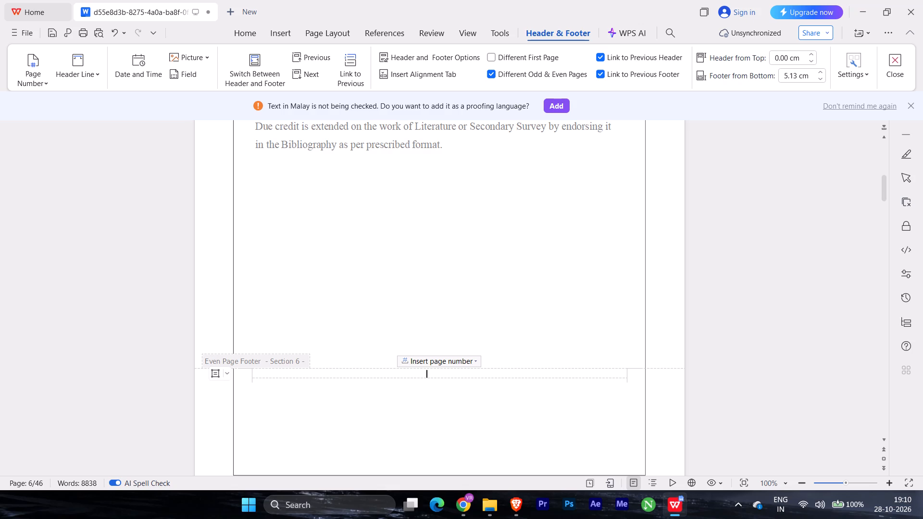
pyautogui.doubleClick(474, 189)
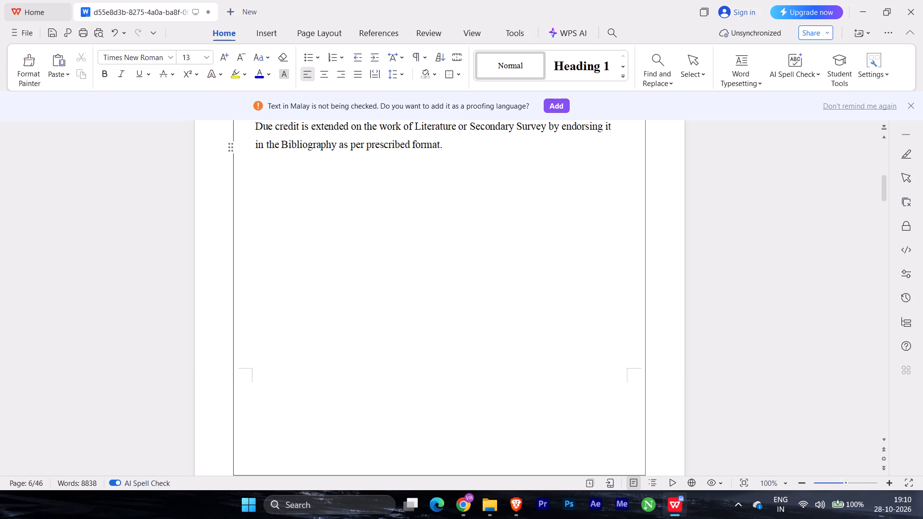
# Add blank lines below the page 6 declaration text, down to the last line that still fits on that page.
pyautogui.press('Return')
pyautogui.press('Return')
pyautogui.press('Return')
pyautogui.press('Return')
pyautogui.press('Return')
pyautogui.press('Return')
pyautogui.press('Return')
pyautogui.press('Return')
pyautogui.press('Return')
pyautogui.press('Return')
pyautogui.press('Return')
pyautogui.press('Return')
pyautogui.press('Return')
pyautogui.press('Return')
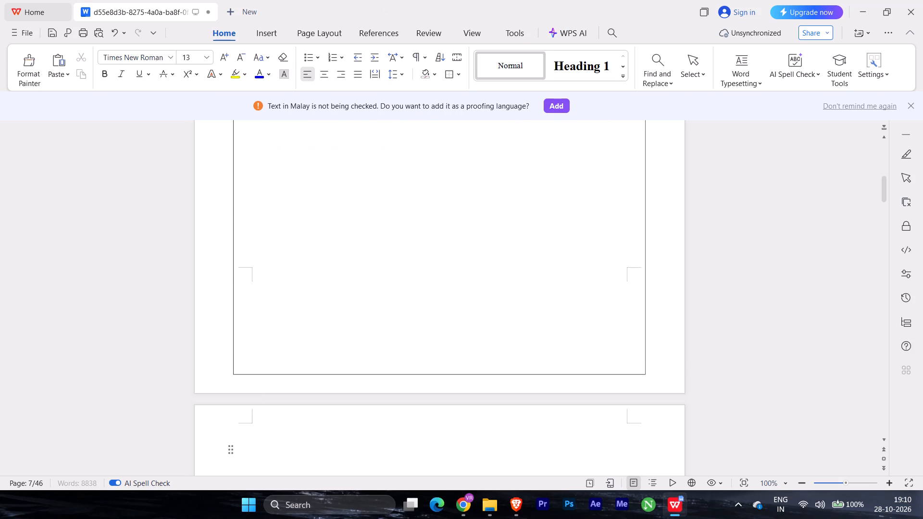
pyautogui.press('BackSpace')
pyautogui.press('BackSpace')
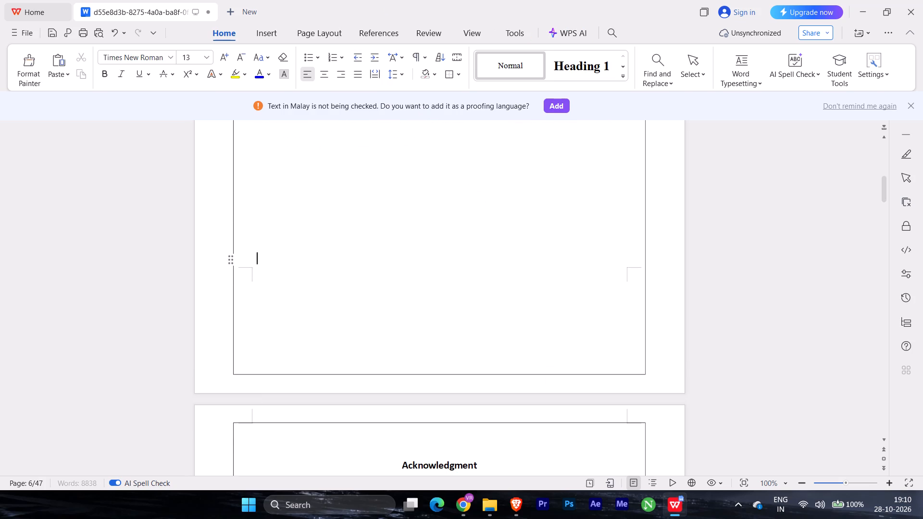
pyautogui.press('space')
pyautogui.press('space')
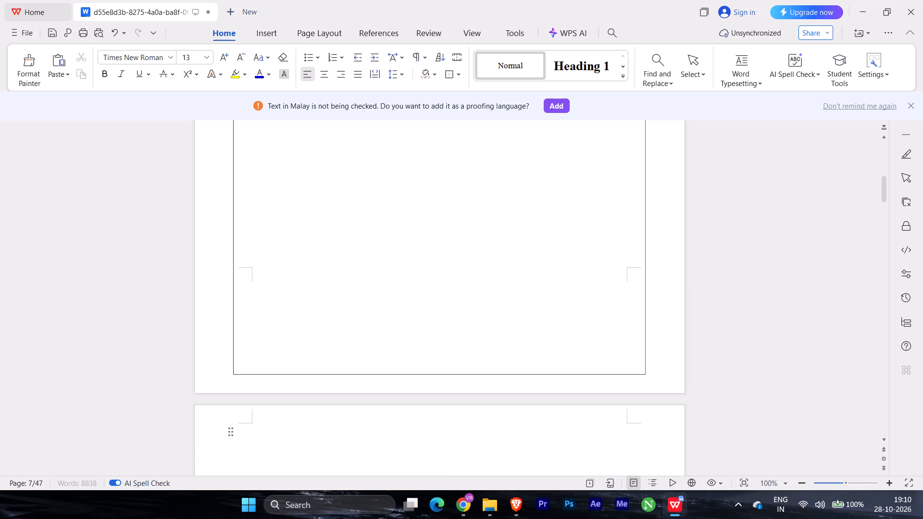
pyautogui.press('BackSpace')
pyautogui.press('BackSpace')
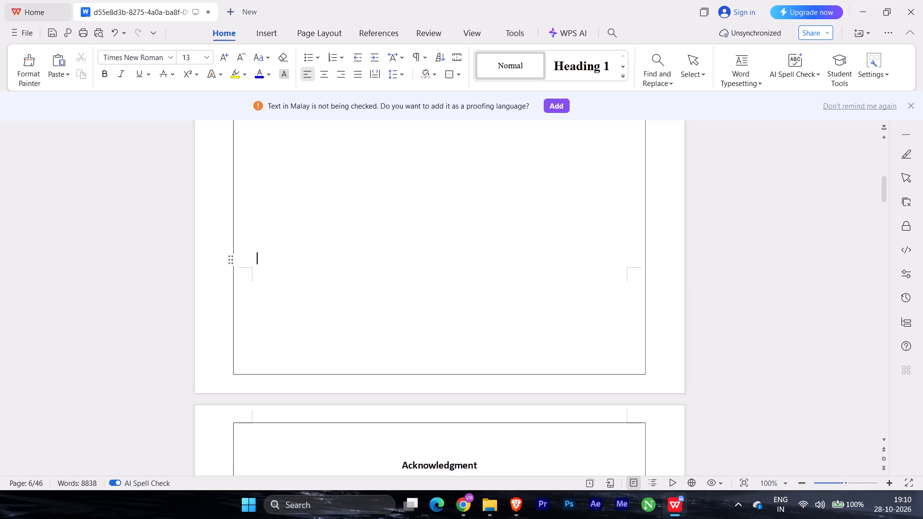
# Enter the declaring student's name with the title "Mr." on the last body line of page 6.
pyautogui.hotkey('shift', 'm')
pyautogui.press('BackSpace')
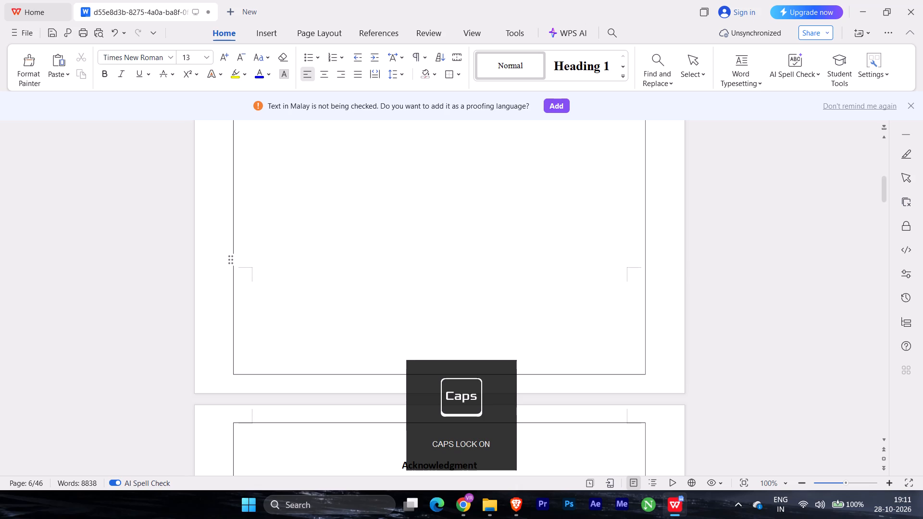
pyautogui.press('m')
pyautogui.press('BackSpace')
pyautogui.press('BackSpace')
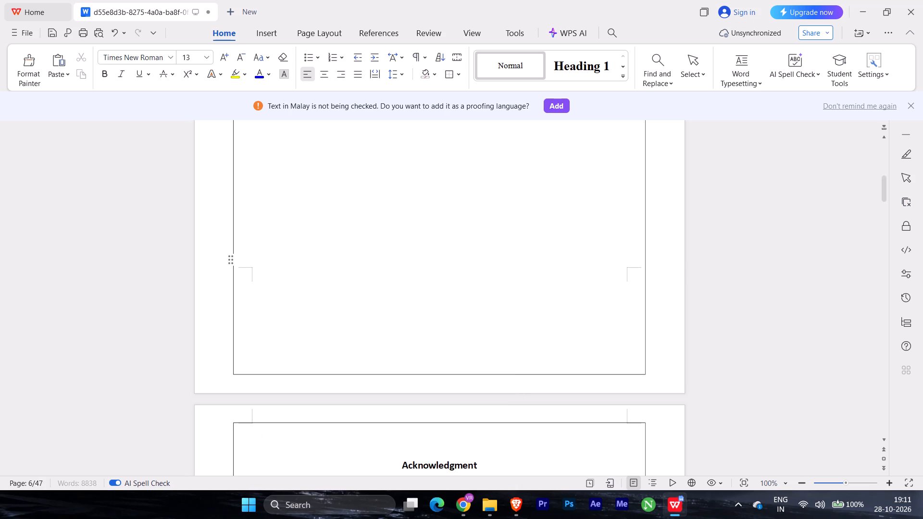
pyautogui.press('m')
pyautogui.press('r')
pyautogui.press('BackSpace')
# Complete the title "Mr." on the last body line of page 6 and paste the copied student's name after it.
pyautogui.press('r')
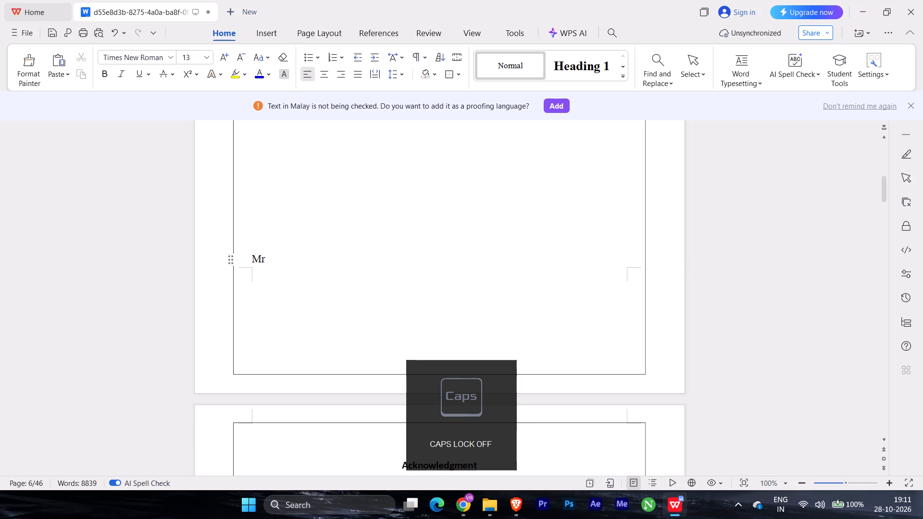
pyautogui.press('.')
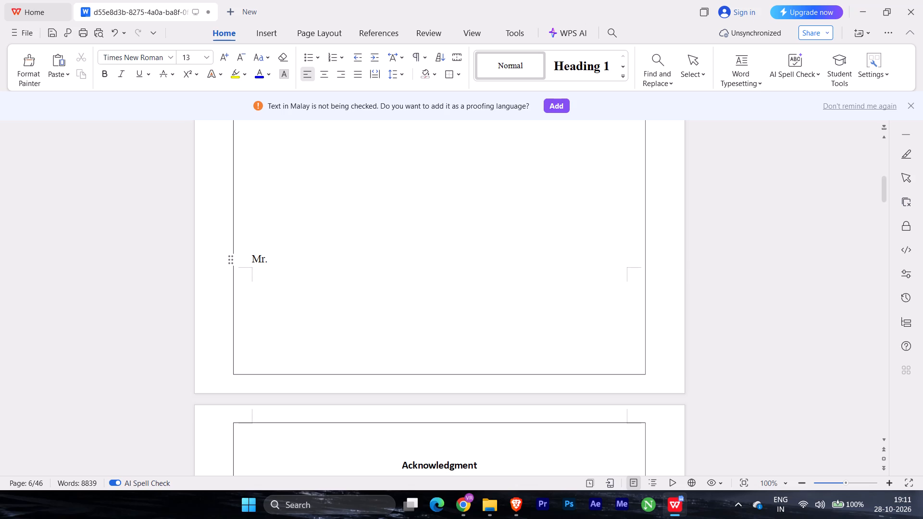
pyautogui.scroll(6, 538, 298)
pyautogui.scroll(-2, 539, 305)
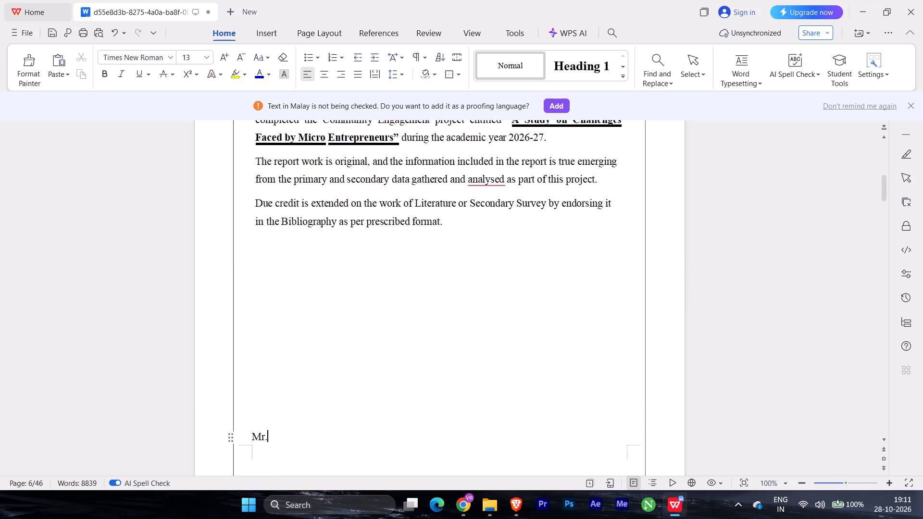
pyautogui.scroll(-1, 539, 305)
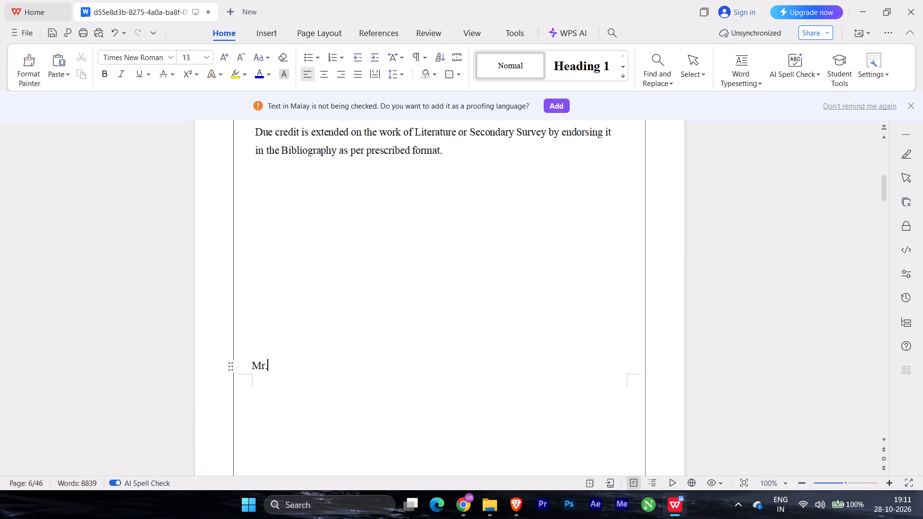
pyautogui.hotkey('ctrl', 'v')
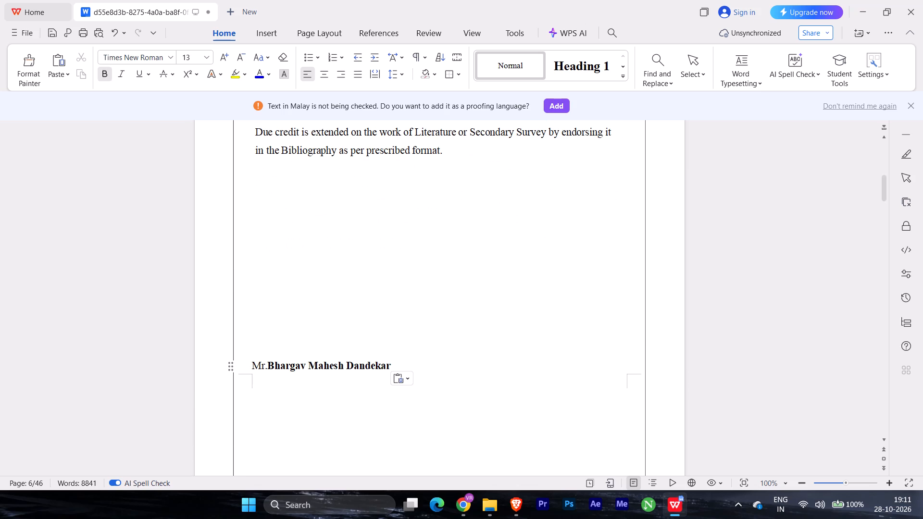
# Make the whole signature line on page 6, title and student's name, bold.
pyautogui.moveTo(265, 362); pyautogui.dragTo(262, 363)
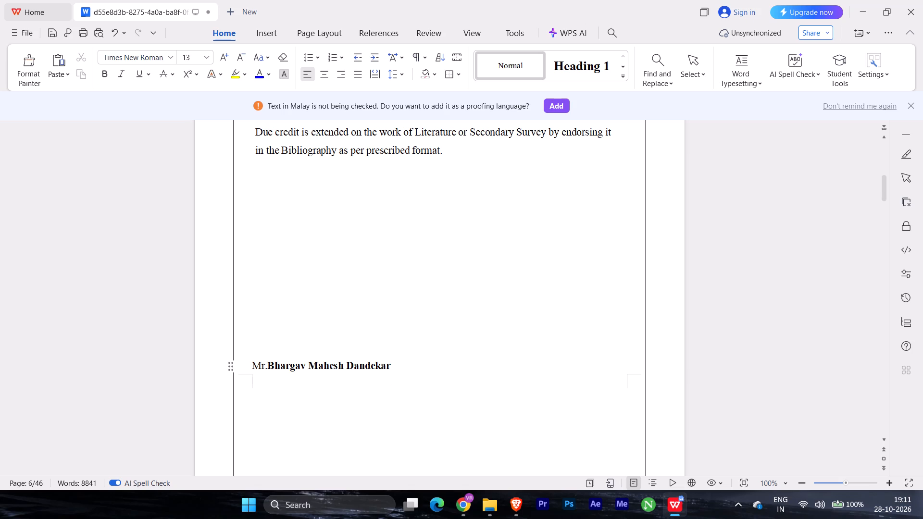
pyautogui.moveTo(262, 363); pyautogui.dragTo(261, 363)
pyautogui.moveTo(250, 364); pyautogui.dragTo(390, 365)
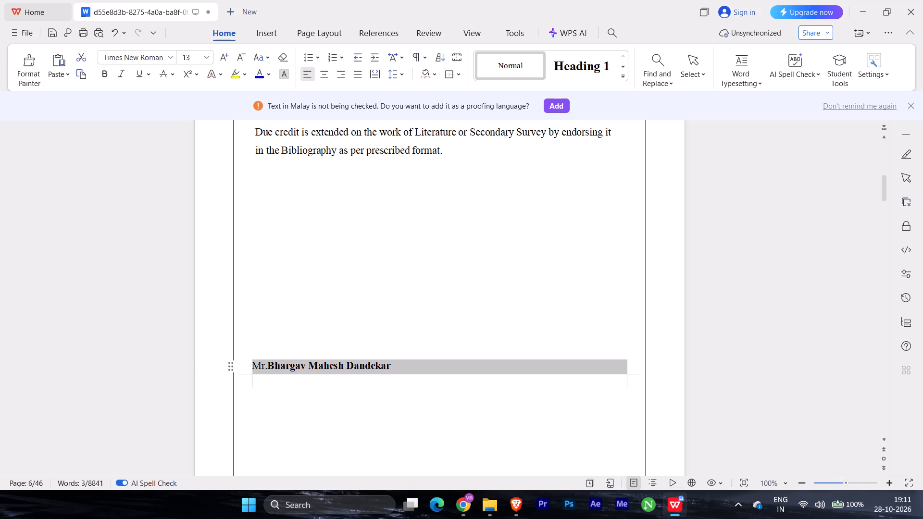
pyautogui.moveTo(390, 365); pyautogui.dragTo(388, 366)
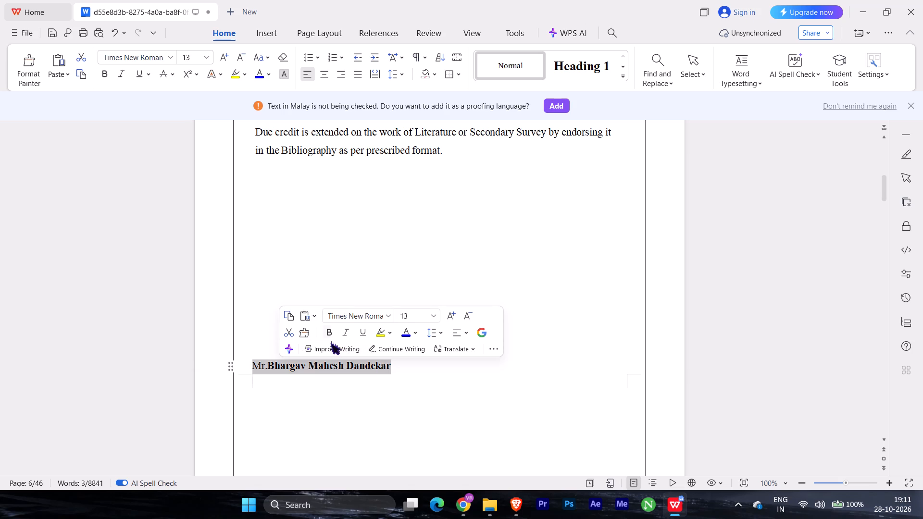
pyautogui.click(330, 337)
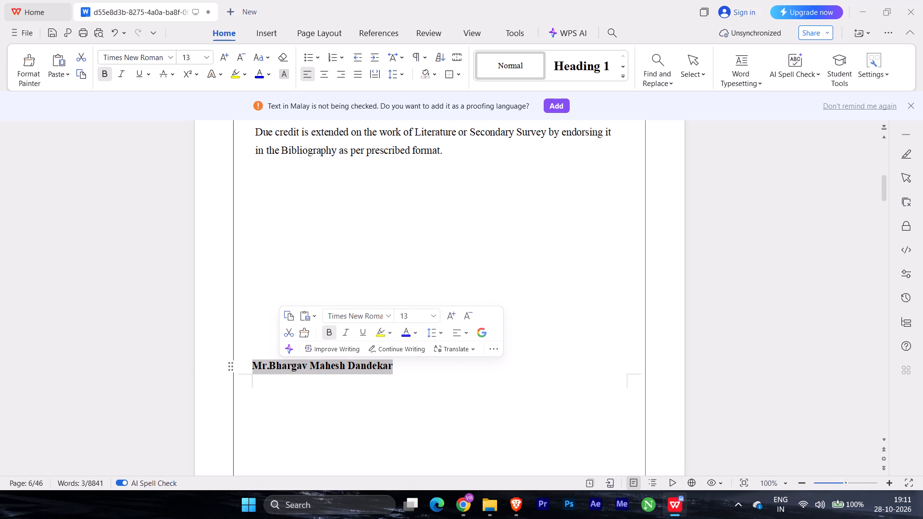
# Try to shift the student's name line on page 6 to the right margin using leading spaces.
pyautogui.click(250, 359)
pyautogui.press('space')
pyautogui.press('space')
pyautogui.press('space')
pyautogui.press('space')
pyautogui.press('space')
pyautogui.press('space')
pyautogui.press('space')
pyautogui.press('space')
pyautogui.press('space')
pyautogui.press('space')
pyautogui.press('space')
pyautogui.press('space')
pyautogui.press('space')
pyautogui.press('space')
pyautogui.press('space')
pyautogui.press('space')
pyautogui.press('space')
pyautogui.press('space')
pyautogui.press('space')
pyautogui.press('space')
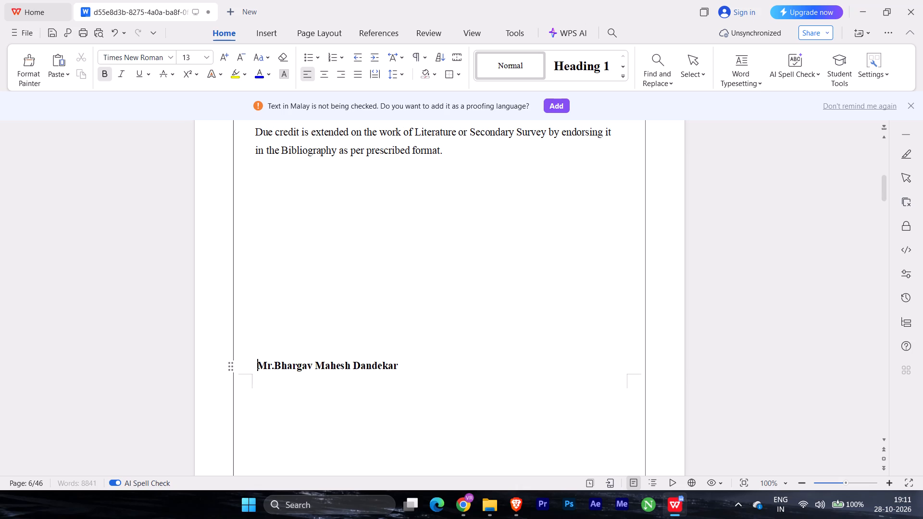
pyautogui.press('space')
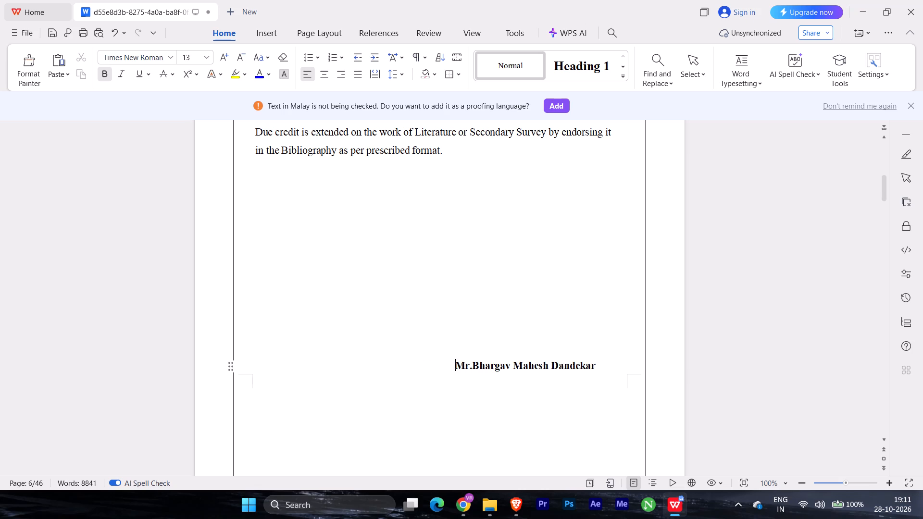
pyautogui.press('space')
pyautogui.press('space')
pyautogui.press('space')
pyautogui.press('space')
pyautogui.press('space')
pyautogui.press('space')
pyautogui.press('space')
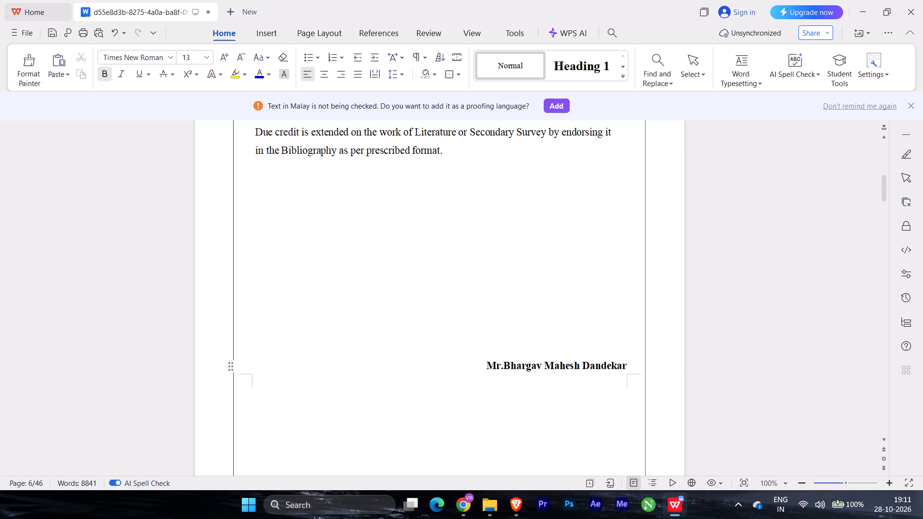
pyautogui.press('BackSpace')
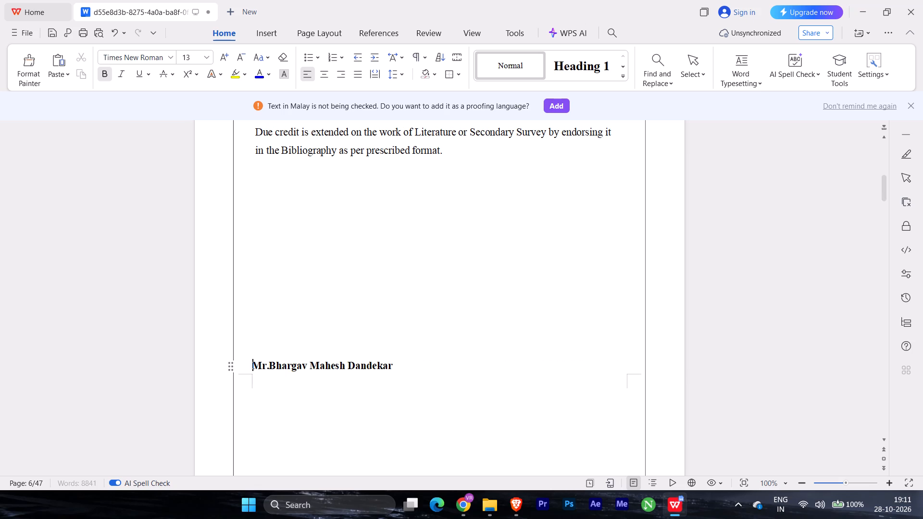
# Shift the student's signature name on page 6 across to the page's right margin using leading spaces.
pyautogui.press('space')
pyautogui.press('space')
pyautogui.press('space')
pyautogui.press('space')
pyautogui.press('space')
pyautogui.press('space')
pyautogui.press('space')
pyautogui.press('space')
pyautogui.press('space')
pyautogui.press('space')
pyautogui.press('space')
pyautogui.press('space')
pyautogui.press('space')
pyautogui.press('space')
pyautogui.press('space')
pyautogui.press('space')
pyautogui.press('space')
pyautogui.press('space')
pyautogui.press('space')
pyautogui.press('space')
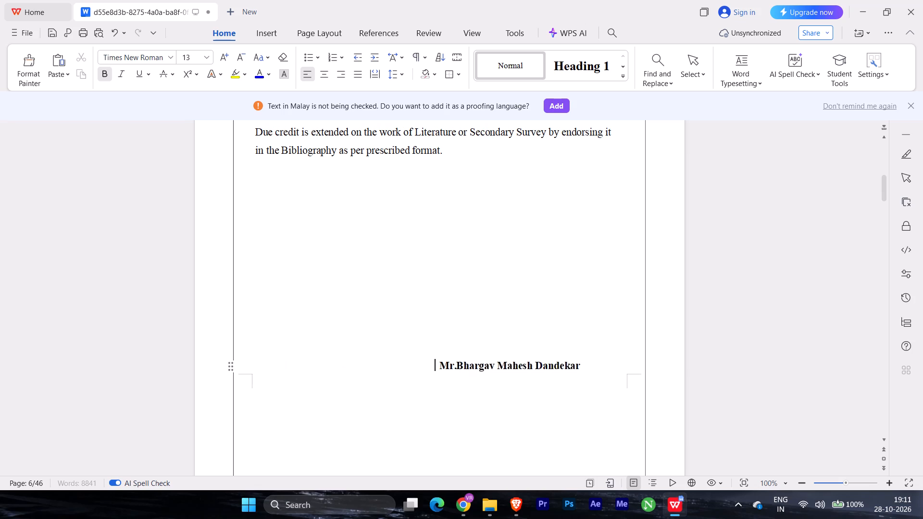
# Copy the five student names from the cover page.
pyautogui.scroll(-11, 282, 324)
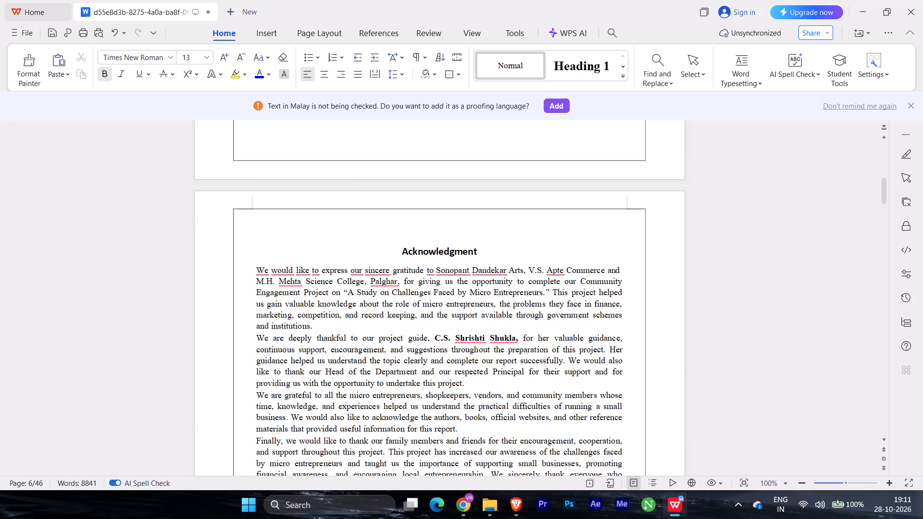
pyautogui.scroll(-10, 285, 325)
pyautogui.scroll(2, 290, 324)
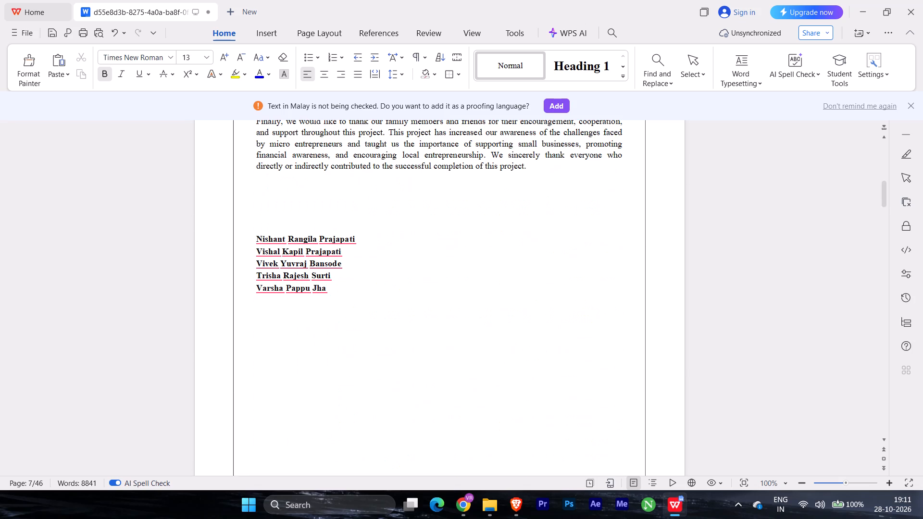
pyautogui.scroll(10, 290, 324)
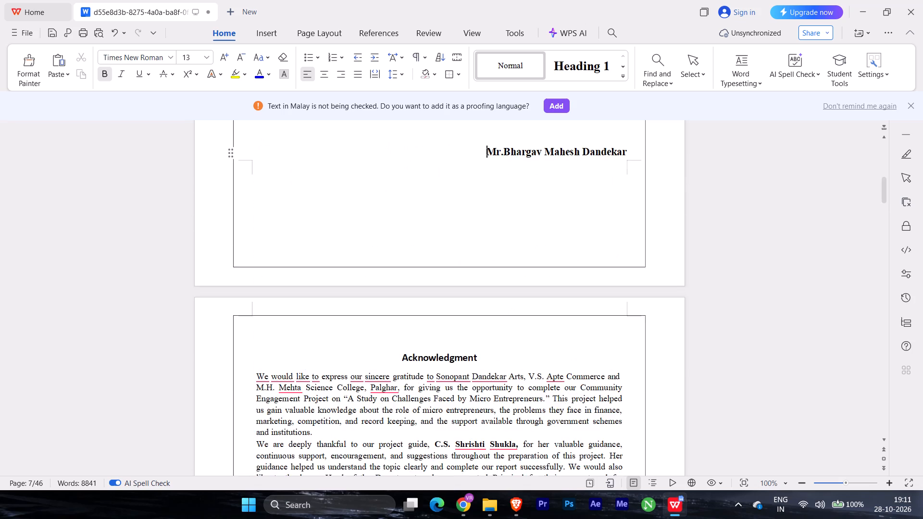
pyautogui.scroll(20, 290, 324)
pyautogui.scroll(18, 290, 324)
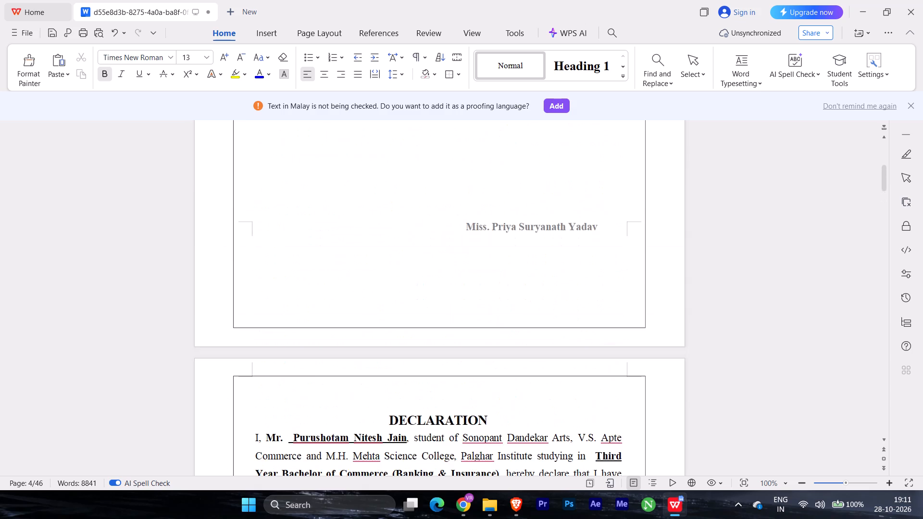
pyautogui.scroll(20, 290, 324)
pyautogui.scroll(17, 290, 324)
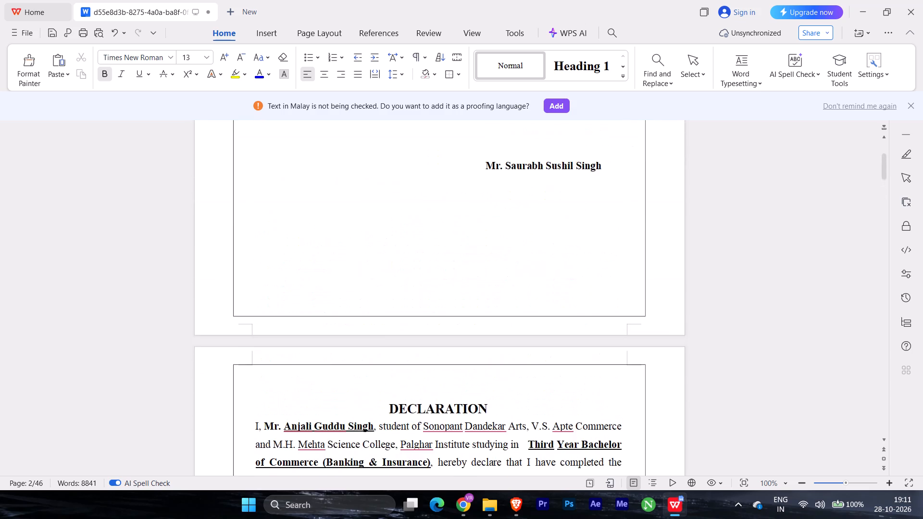
pyautogui.scroll(20, 290, 324)
pyautogui.scroll(17, 290, 324)
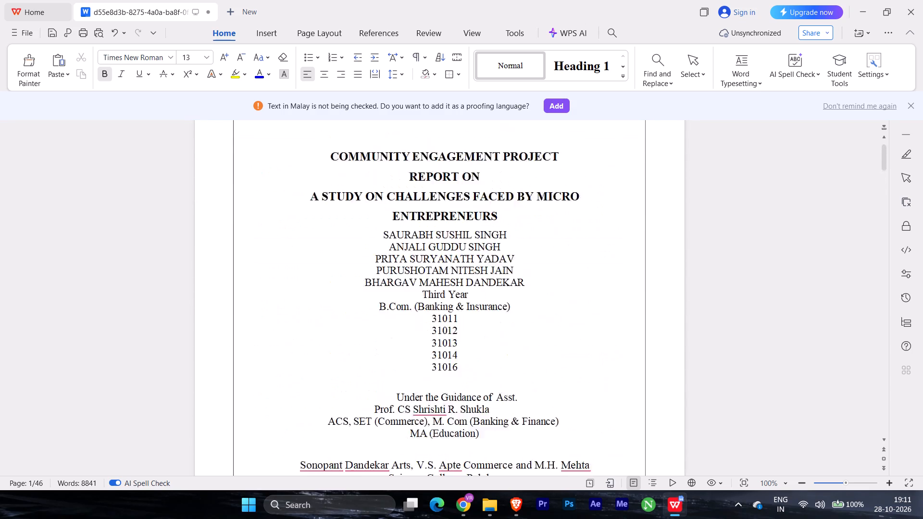
pyautogui.moveTo(378, 277); pyautogui.dragTo(422, 286)
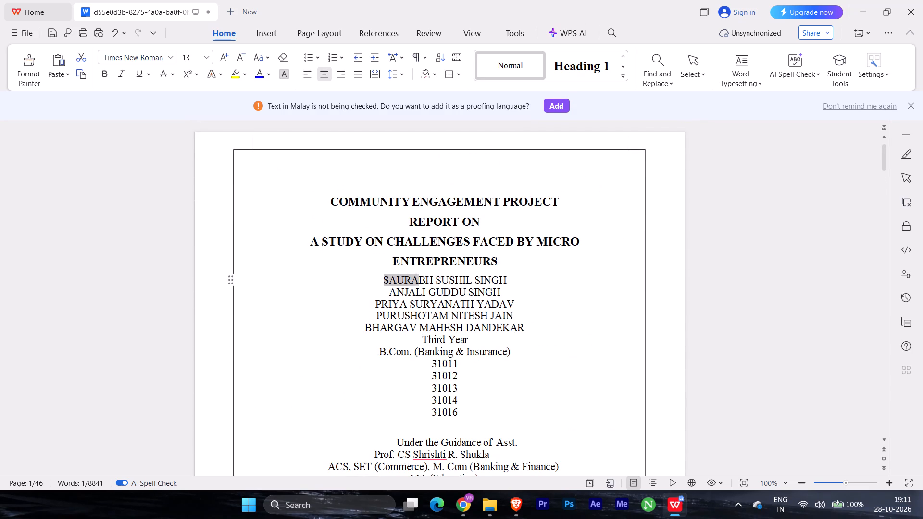
pyautogui.moveTo(422, 286); pyautogui.dragTo(523, 332)
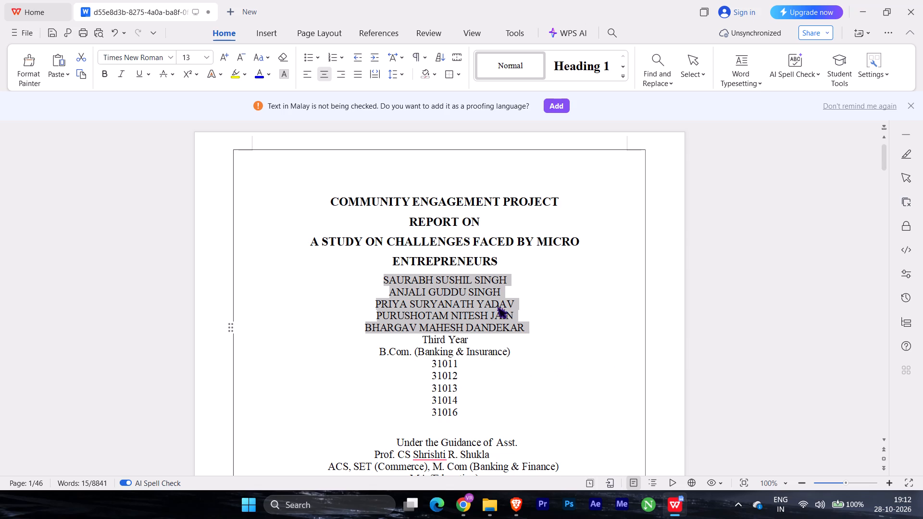
pyautogui.hotkey('ctrl', 'c')
# Replace the previous group's five names below the Acknowledgment text with the copied cover page names.
pyautogui.scroll(-4, 501, 385)
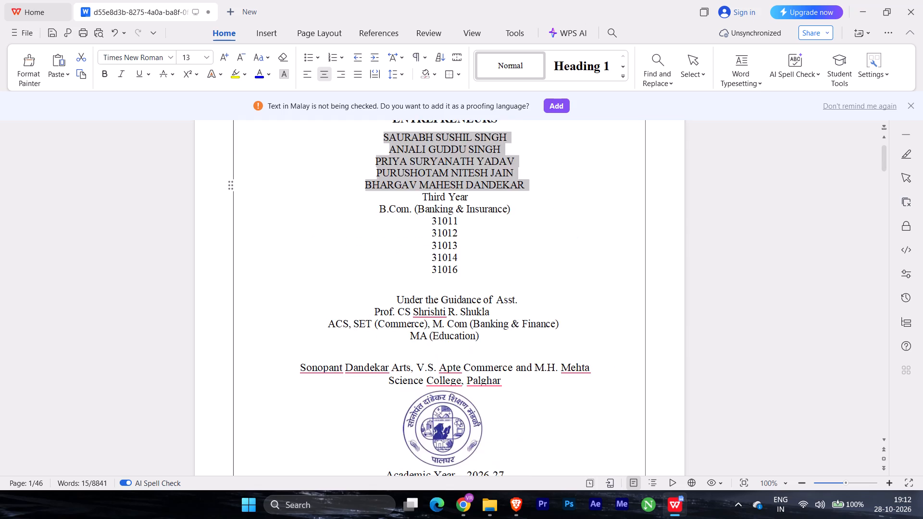
pyautogui.scroll(-20, 501, 385)
pyautogui.scroll(-20, 501, 385)
pyautogui.scroll(-2, 501, 385)
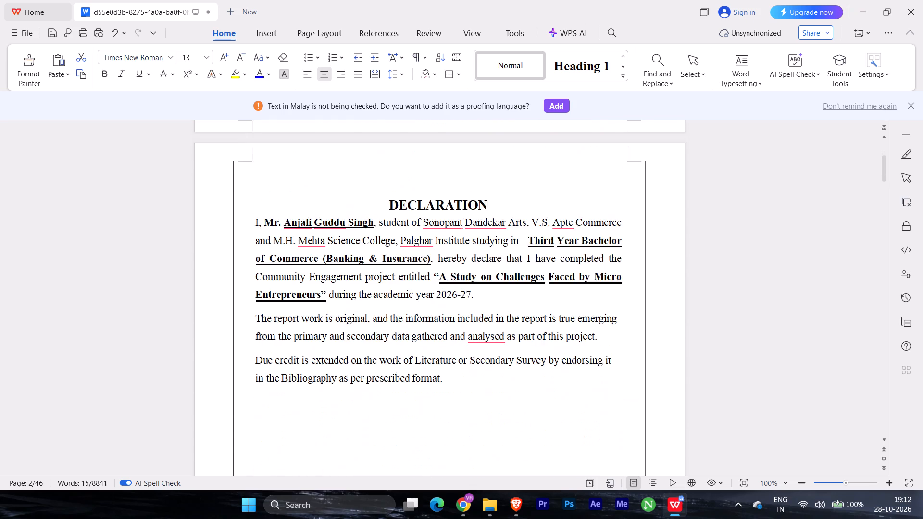
pyautogui.scroll(-20, 501, 371)
pyautogui.scroll(-20, 501, 371)
pyautogui.scroll(-2, 501, 371)
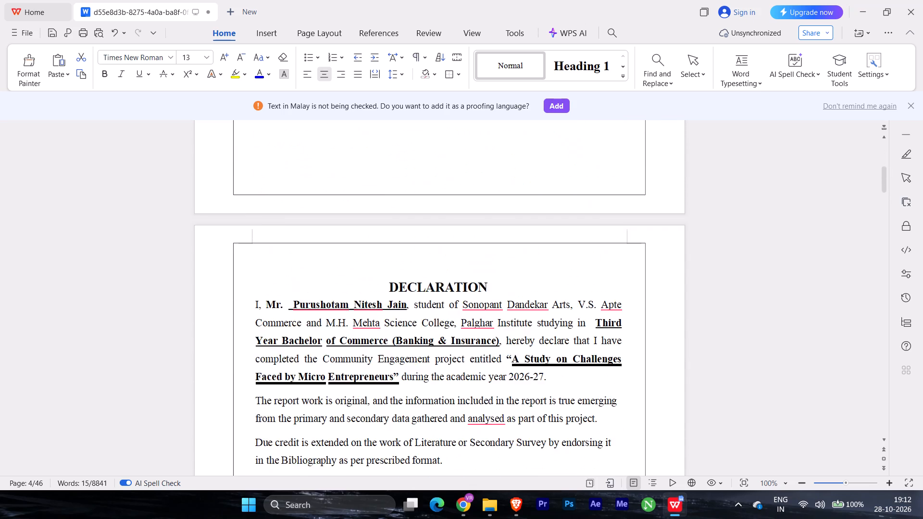
pyautogui.scroll(-20, 501, 370)
pyautogui.scroll(-20, 501, 370)
pyautogui.scroll(-2, 501, 370)
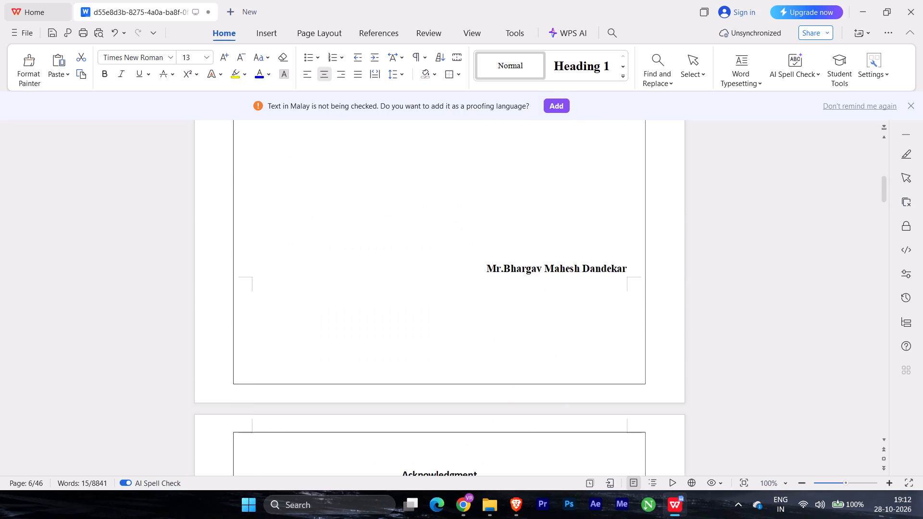
pyautogui.scroll(-20, 501, 370)
pyautogui.scroll(-3, 501, 370)
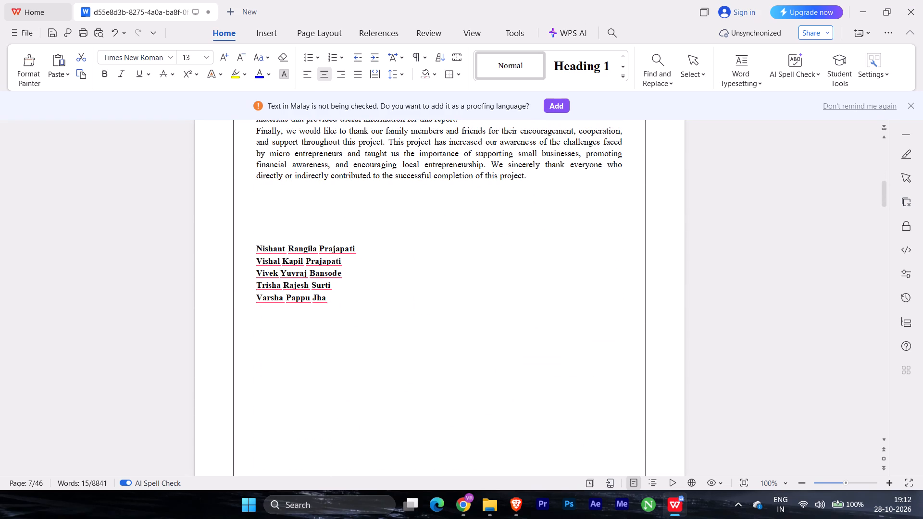
pyautogui.click(351, 306)
pyautogui.press('BackSpace')
pyautogui.press('BackSpace')
pyautogui.press('BackSpace')
pyautogui.press('BackSpace')
pyautogui.press('BackSpace')
pyautogui.press('BackSpace')
pyautogui.press('BackSpace')
pyautogui.press('BackSpace')
pyautogui.press('BackSpace')
pyautogui.press('BackSpace')
pyautogui.press('BackSpace')
pyautogui.press('BackSpace')
pyautogui.press('BackSpace')
pyautogui.press('BackSpace')
pyautogui.press('BackSpace')
pyautogui.press('BackSpace')
pyautogui.press('BackSpace')
pyautogui.press('BackSpace')
pyautogui.press('BackSpace')
pyautogui.press('BackSpace')
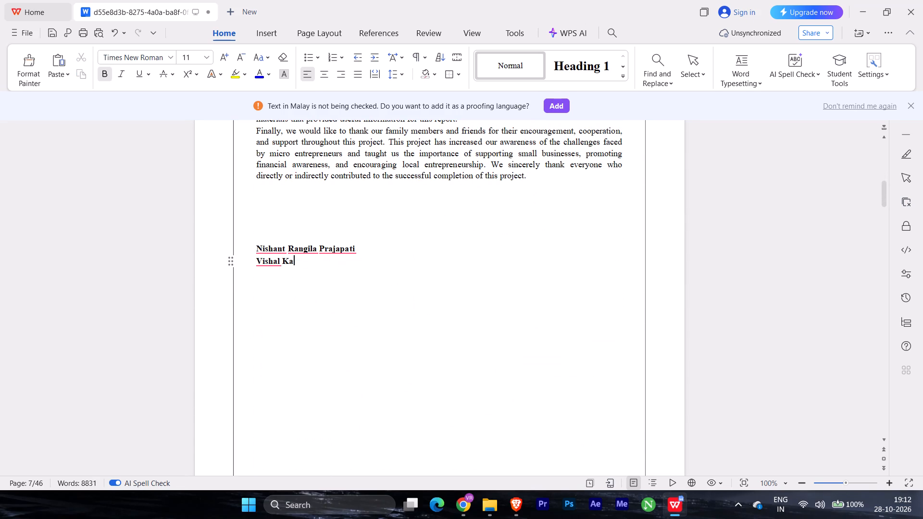
pyautogui.press('BackSpace')
pyautogui.press('BackSpace')
pyautogui.press('BackSpace')
pyautogui.press('BackSpace')
pyautogui.press('BackSpace')
pyautogui.press('BackSpace')
pyautogui.press('BackSpace')
pyautogui.press('BackSpace')
pyautogui.press('BackSpace')
pyautogui.press('BackSpace')
pyautogui.press('BackSpace')
pyautogui.press('BackSpace')
pyautogui.press('BackSpace')
pyautogui.press('BackSpace')
pyautogui.press('BackSpace')
pyautogui.press('BackSpace')
pyautogui.press('BackSpace')
pyautogui.press('BackSpace')
pyautogui.press('BackSpace')
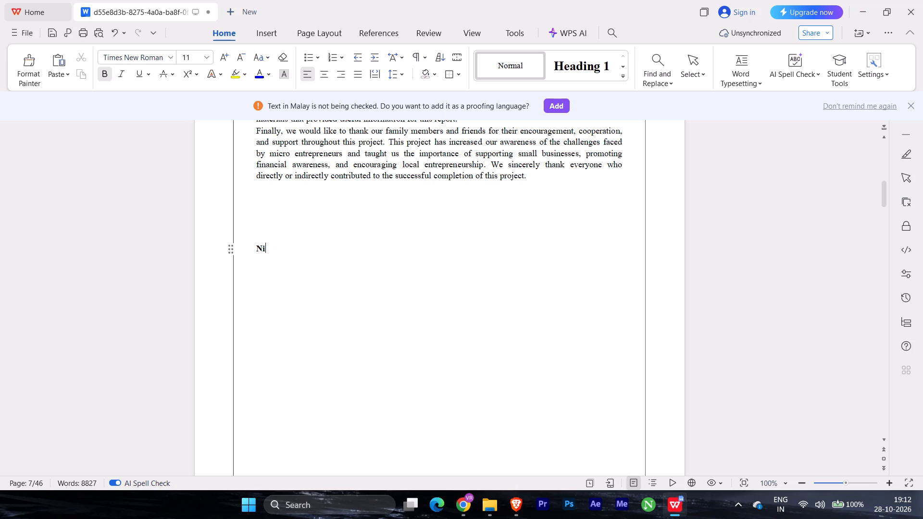
pyautogui.press('BackSpace')
pyautogui.press('BackSpace')
pyautogui.hotkey('ctrl', 'v')
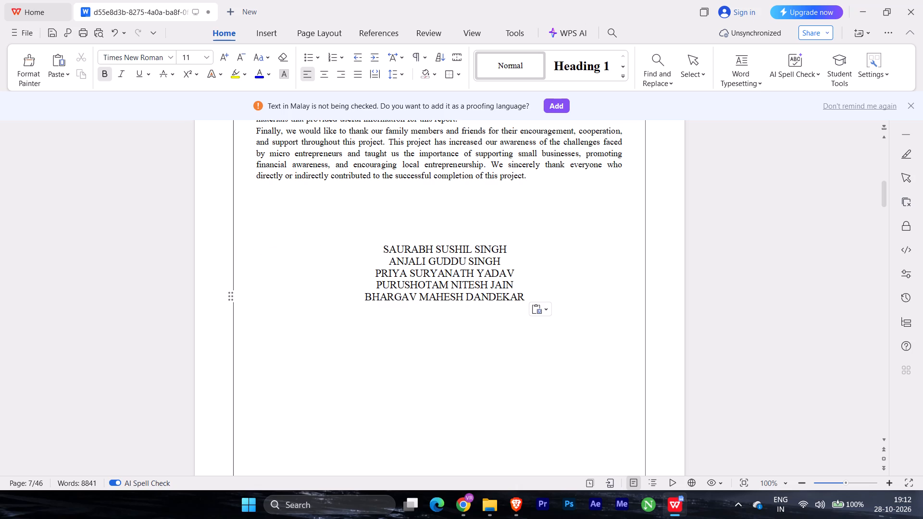
# Change the five pasted names below the Acknowledgment from centered to justified alignment.
pyautogui.moveTo(380, 251); pyautogui.dragTo(456, 277)
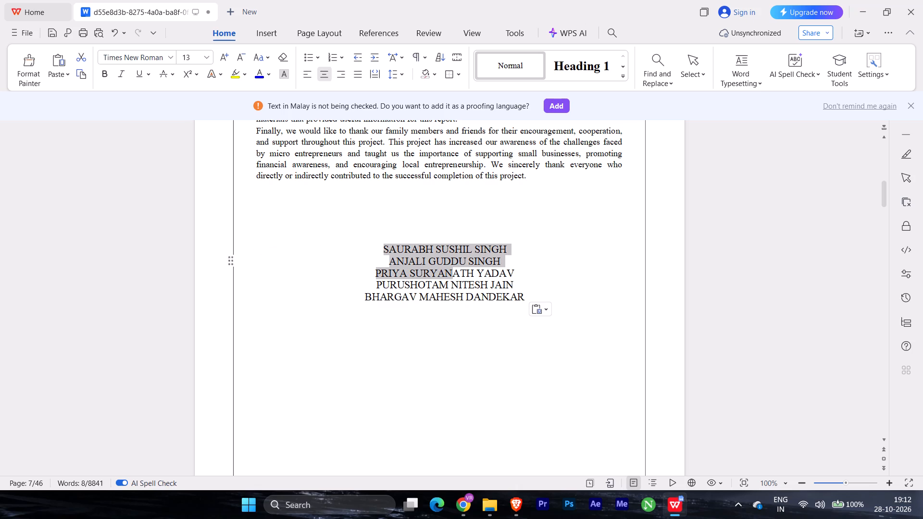
pyautogui.moveTo(456, 277); pyautogui.dragTo(523, 322)
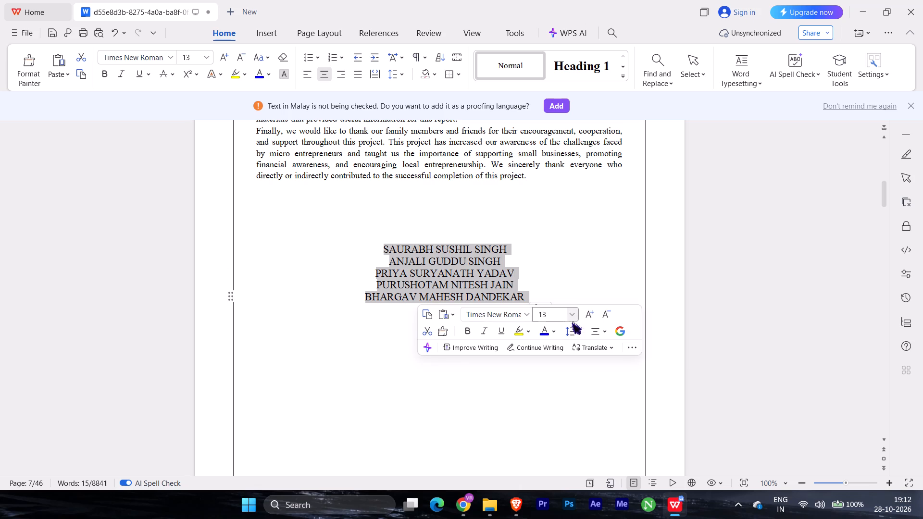
pyautogui.click(594, 332)
pyautogui.click(615, 375)
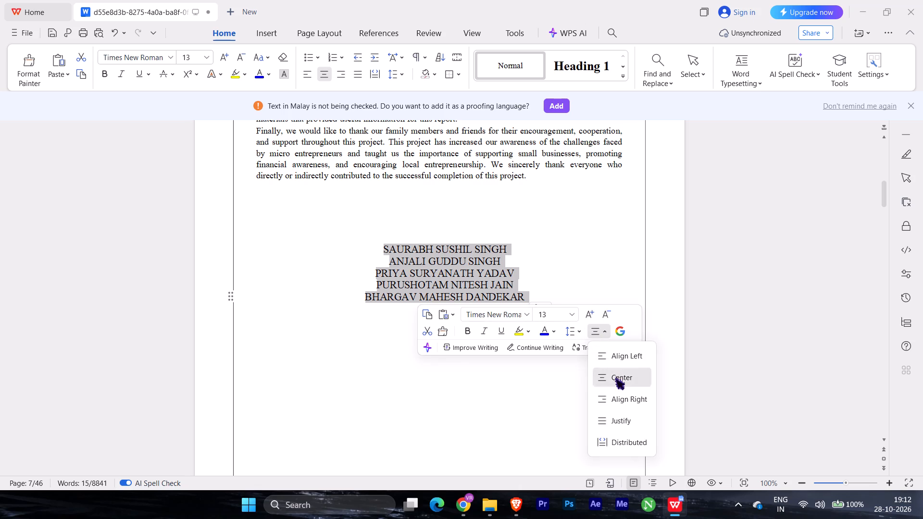
pyautogui.click(596, 329)
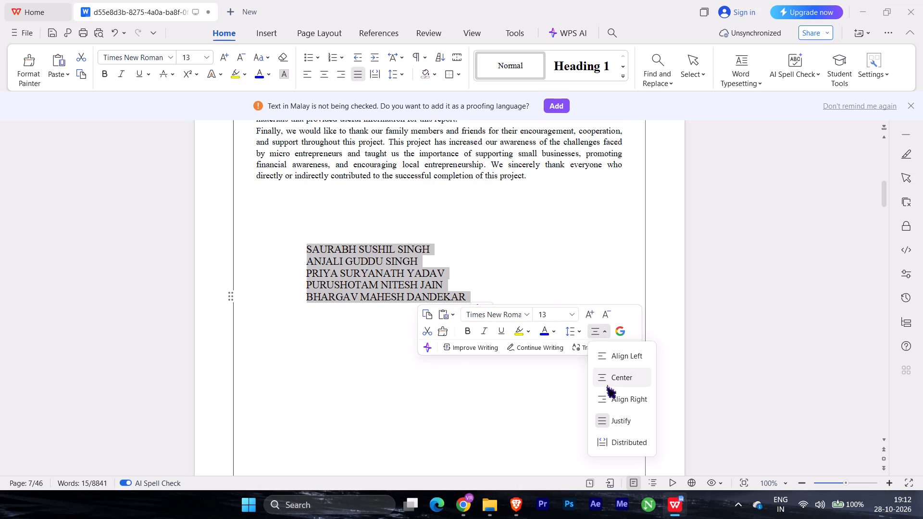
pyautogui.click(614, 358)
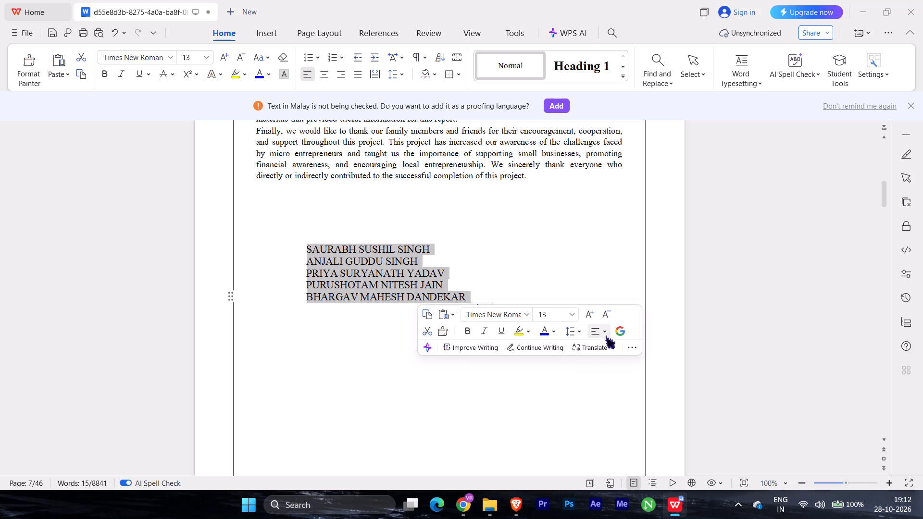
pyautogui.click(606, 334)
pyautogui.click(613, 352)
pyautogui.click(482, 253)
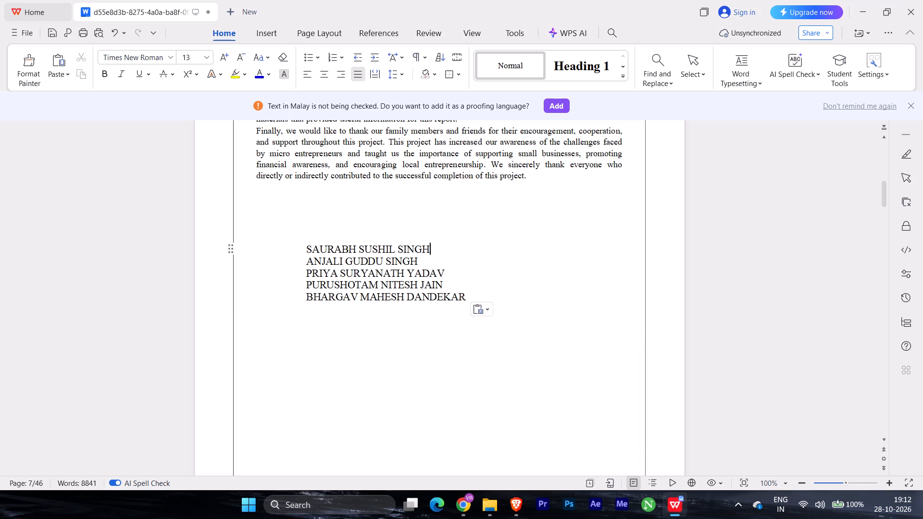
# Make the five student names below the Acknowledgment text bold and set their font size to 12.
pyautogui.moveTo(304, 246); pyautogui.dragTo(342, 257)
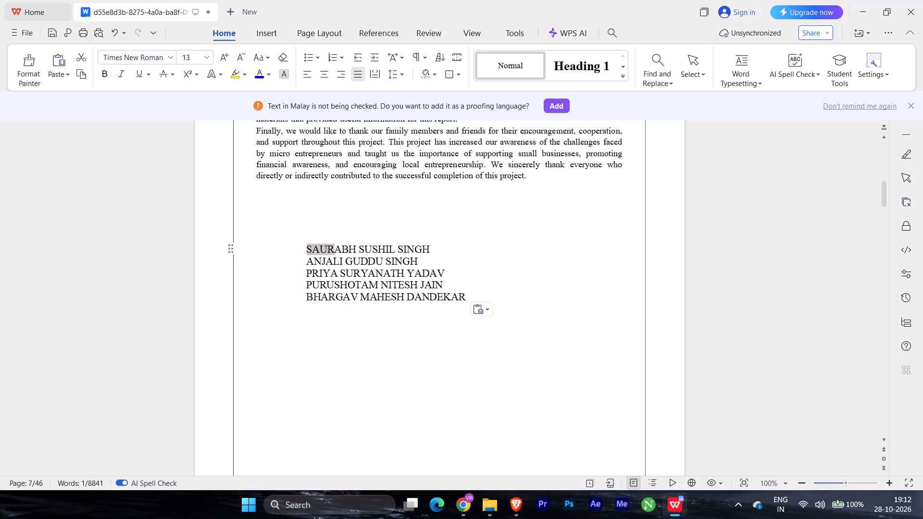
pyautogui.moveTo(342, 257); pyautogui.dragTo(465, 315)
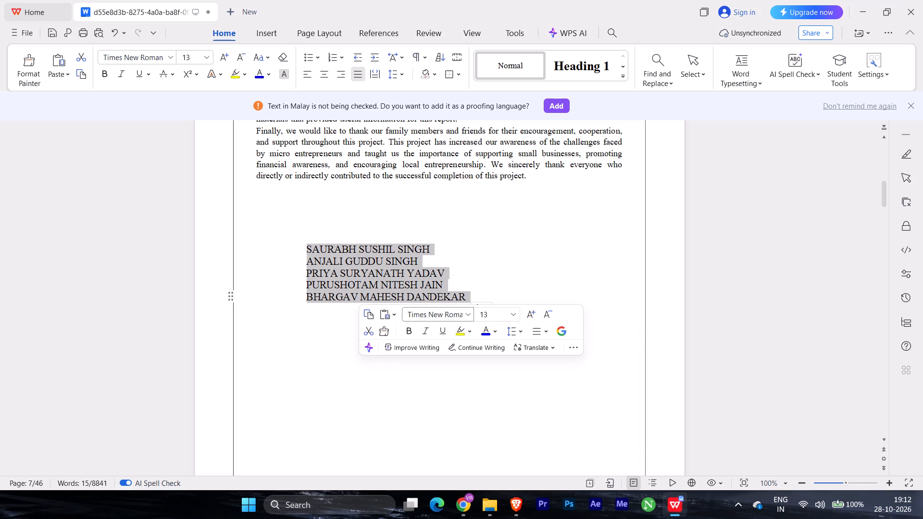
pyautogui.click(413, 327)
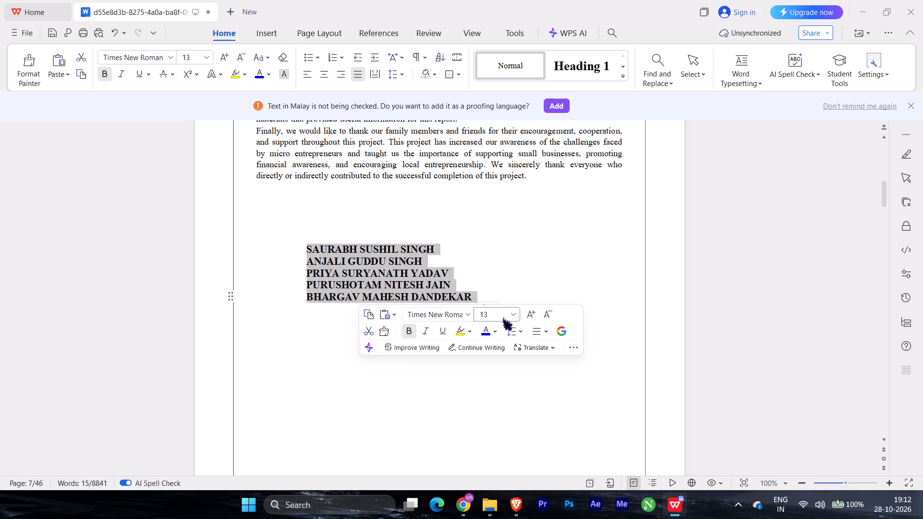
pyautogui.click(519, 315)
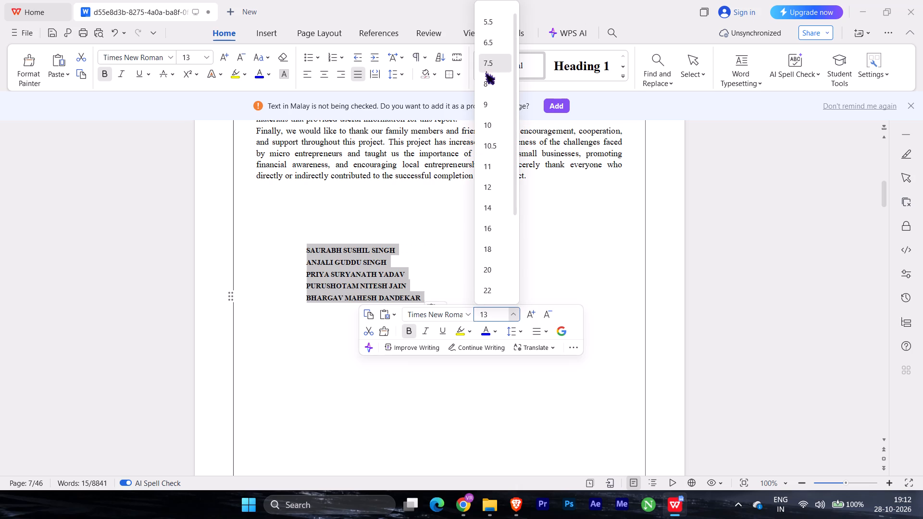
pyautogui.click(493, 183)
pyautogui.click(472, 256)
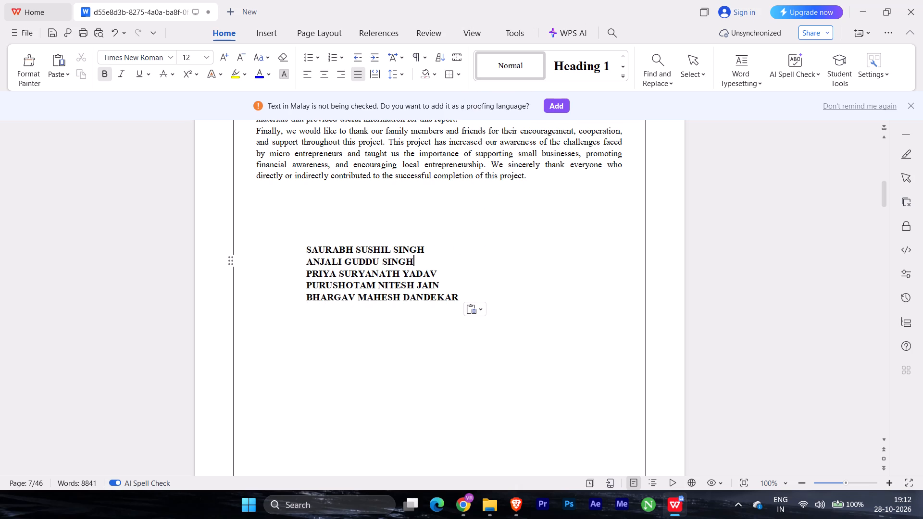
# Remove the indent from each of the five student names so they line up at the page's left margin.
pyautogui.click(303, 251)
pyautogui.press('BackSpace')
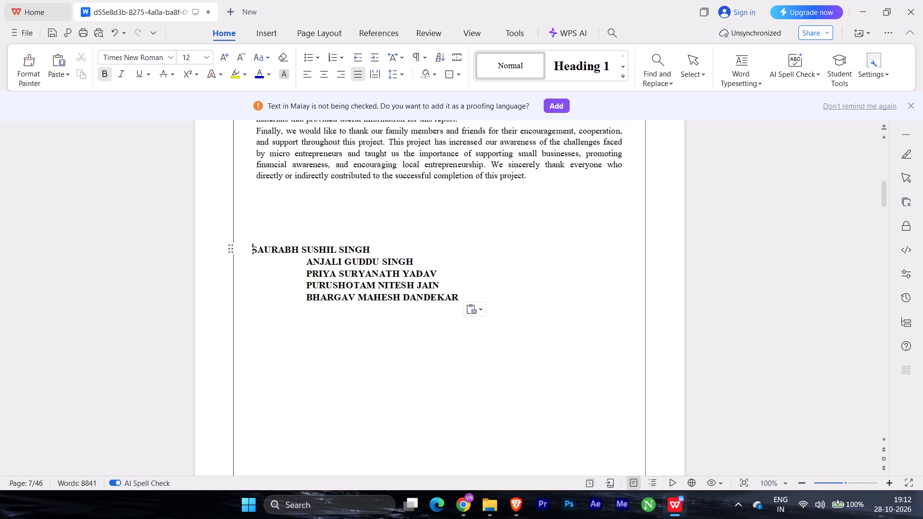
pyautogui.click(306, 264)
pyautogui.press('BackSpace')
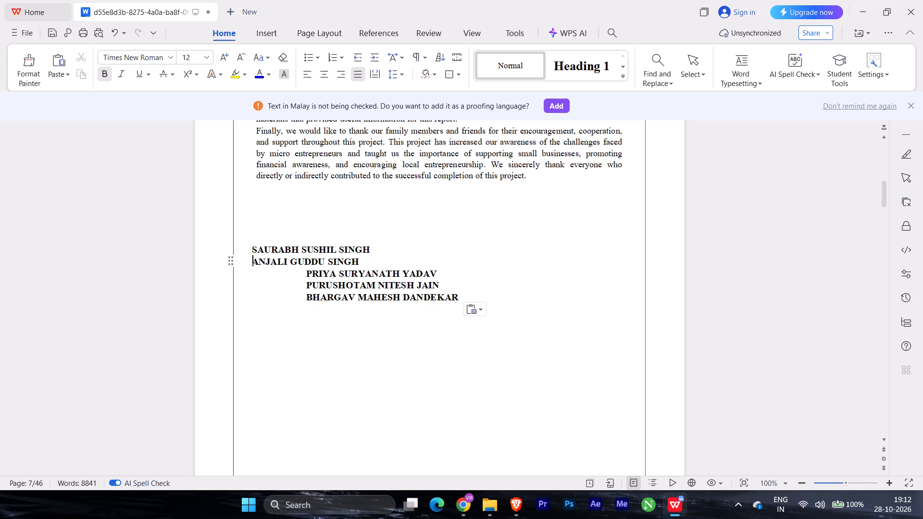
pyautogui.click(303, 277)
pyautogui.press('BackSpace')
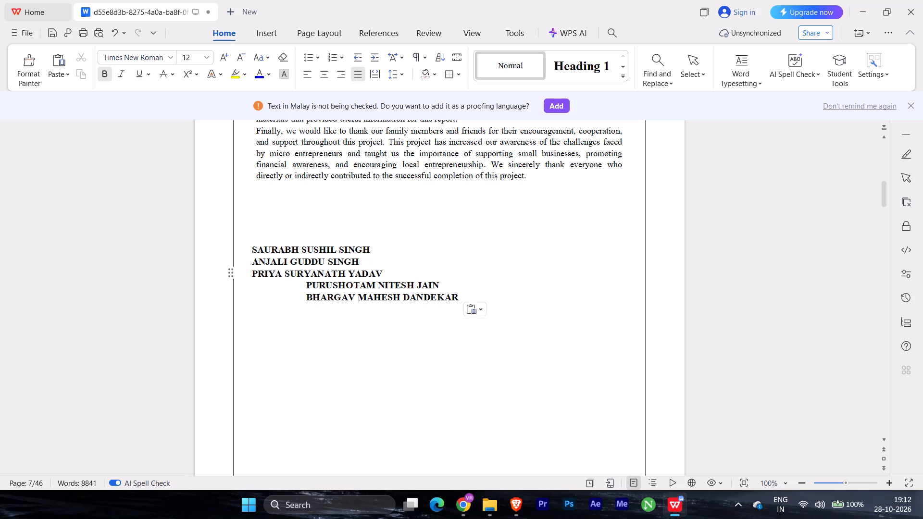
pyautogui.click(303, 284)
pyautogui.press('BackSpace')
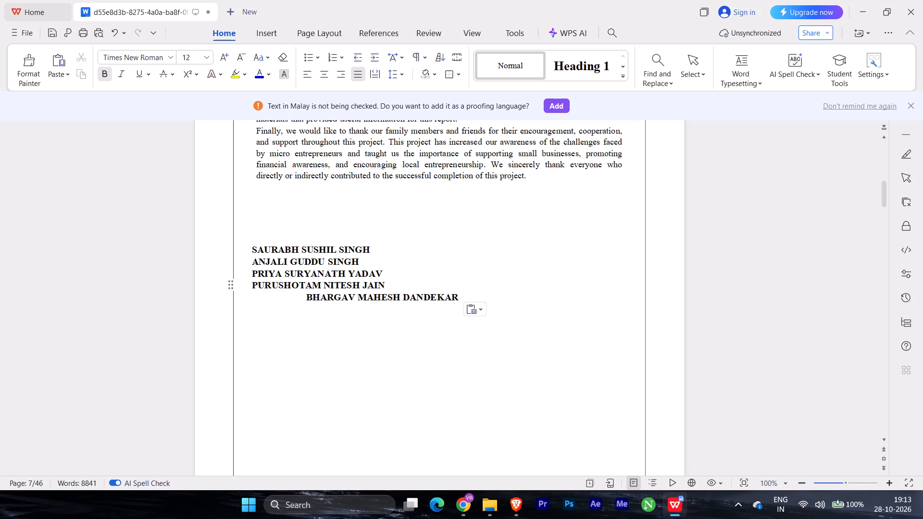
pyautogui.click(305, 299)
pyautogui.press('BackSpace')
# Insert five blank lines above the first student name to move the name list further below the Acknowledgment text.
pyautogui.click(250, 242)
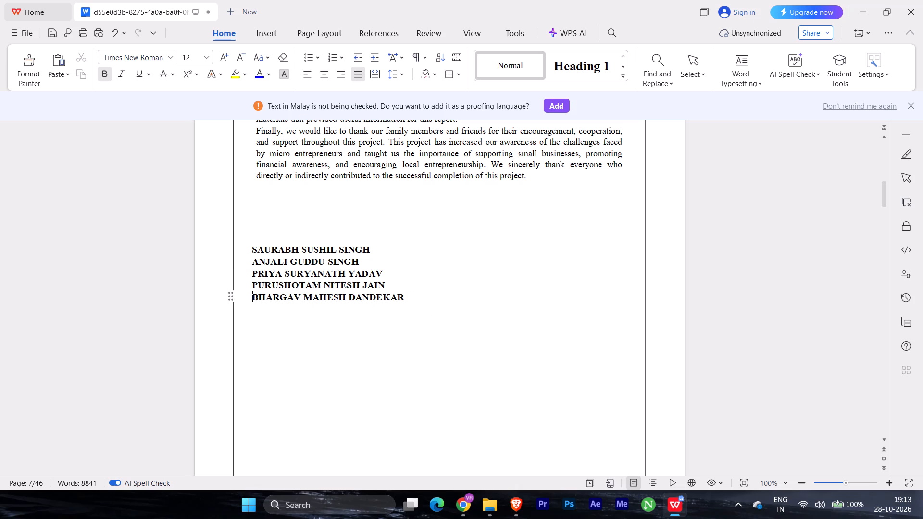
pyautogui.press('Return')
pyautogui.press('Return')
pyautogui.press('Return')
pyautogui.press('Return')
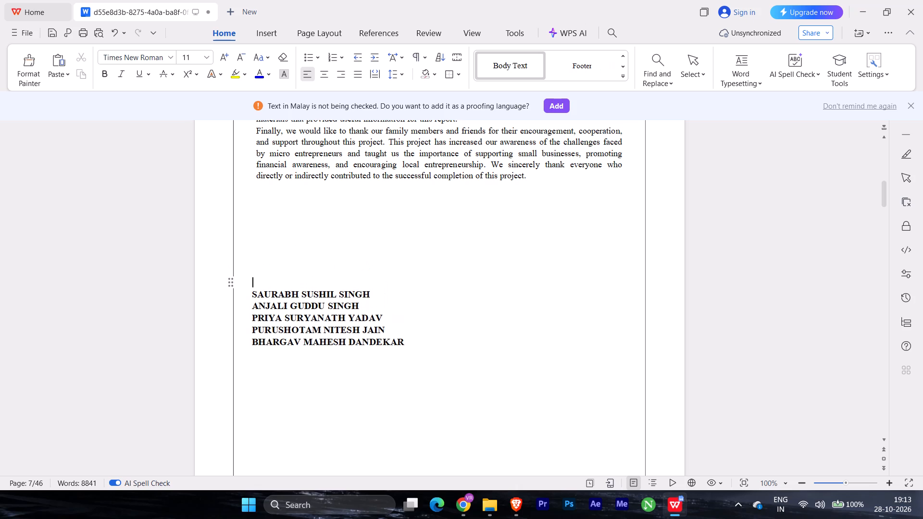
pyautogui.press('Return')
# Review the report pages after the Acknowledgment, from the Abstract and Index through section 1.5 Significance of Community Interaction.
pyautogui.scroll(-4, 286, 178)
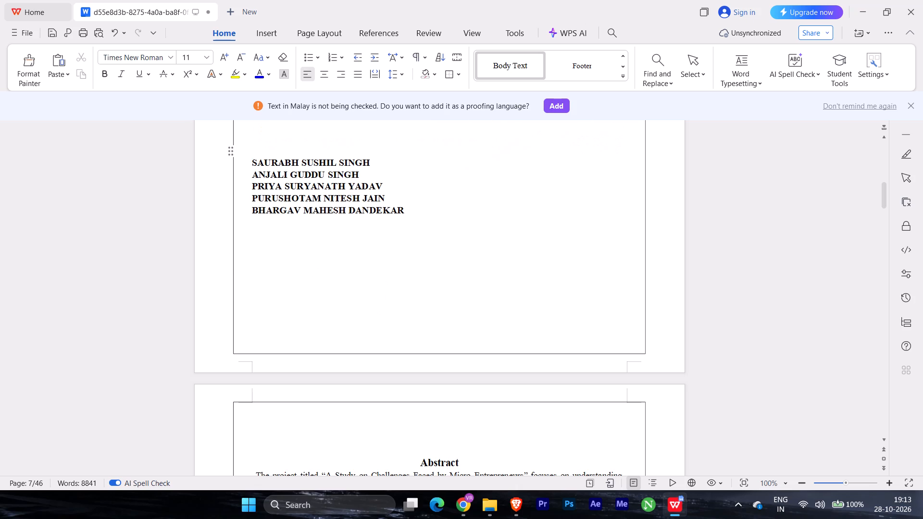
pyautogui.scroll(-11, 286, 182)
pyautogui.scroll(-6, 363, 262)
pyautogui.scroll(-5, 433, 371)
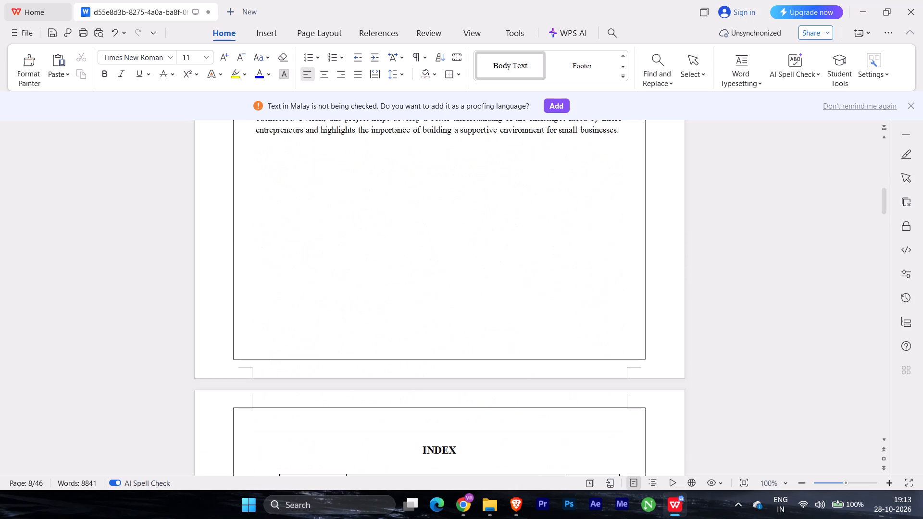
pyautogui.scroll(-17, 433, 369)
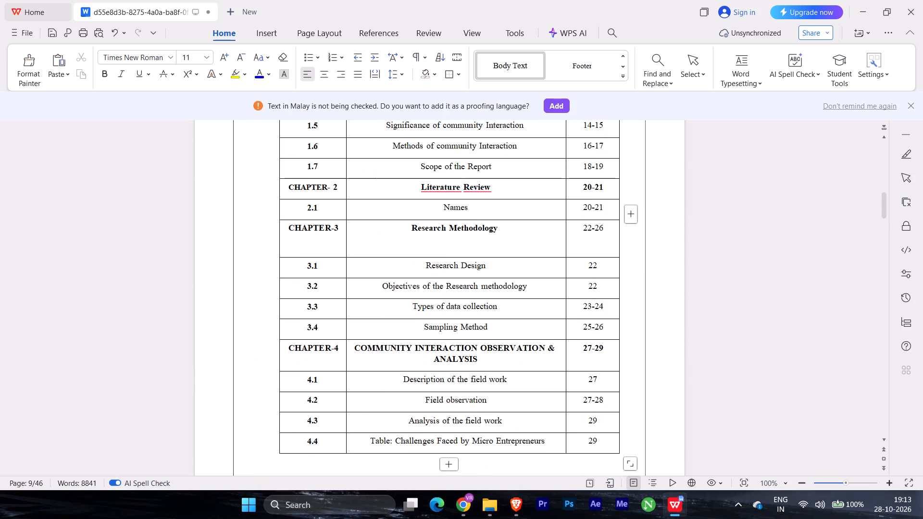
pyautogui.scroll(5, 433, 361)
pyautogui.scroll(-11, 433, 361)
pyautogui.scroll(-15, 432, 351)
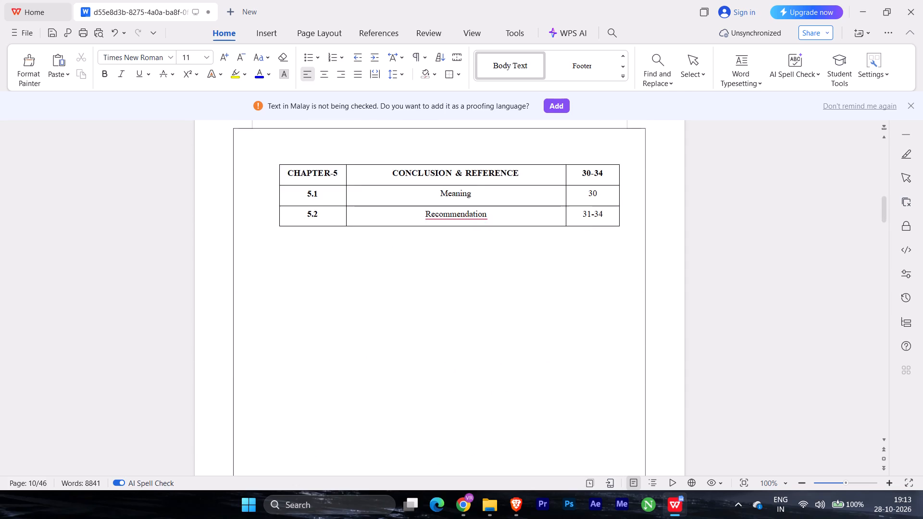
pyautogui.scroll(-16, 432, 351)
pyautogui.scroll(-20, 437, 329)
pyautogui.scroll(-1, 437, 329)
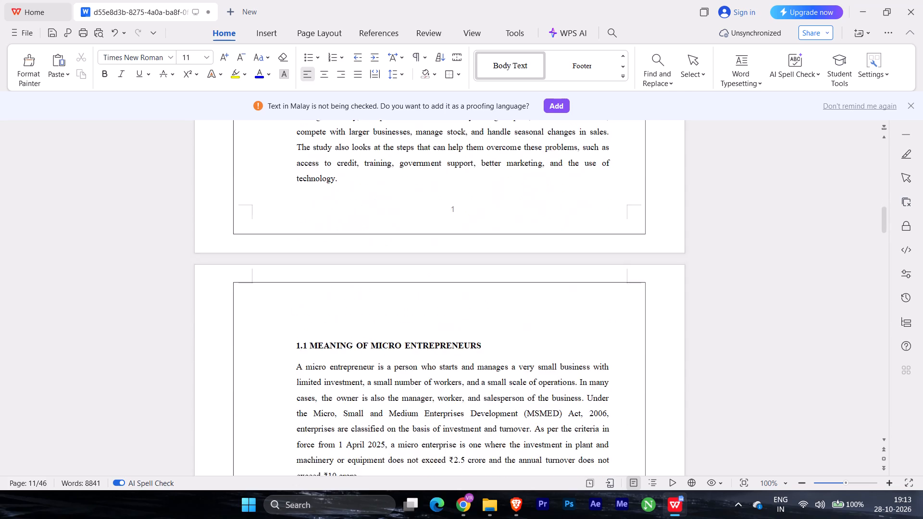
pyautogui.scroll(-20, 449, 318)
pyautogui.scroll(-8, 449, 318)
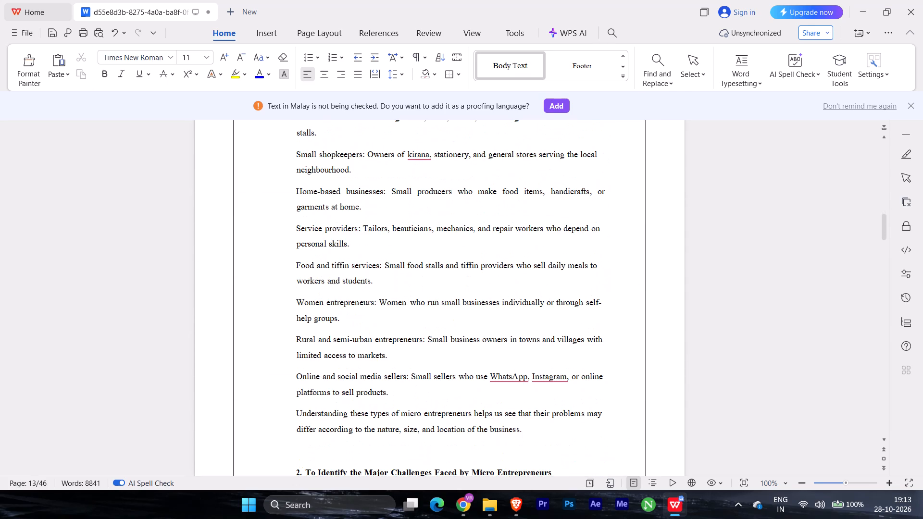
pyautogui.scroll(-6, 442, 328)
pyautogui.scroll(2, 442, 328)
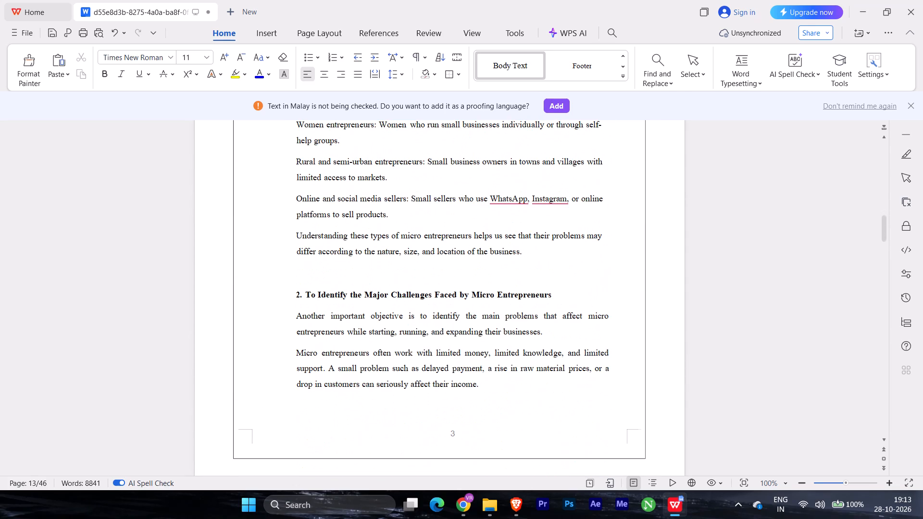
pyautogui.scroll(4, 442, 328)
pyautogui.scroll(20, 438, 330)
pyautogui.scroll(8, 438, 330)
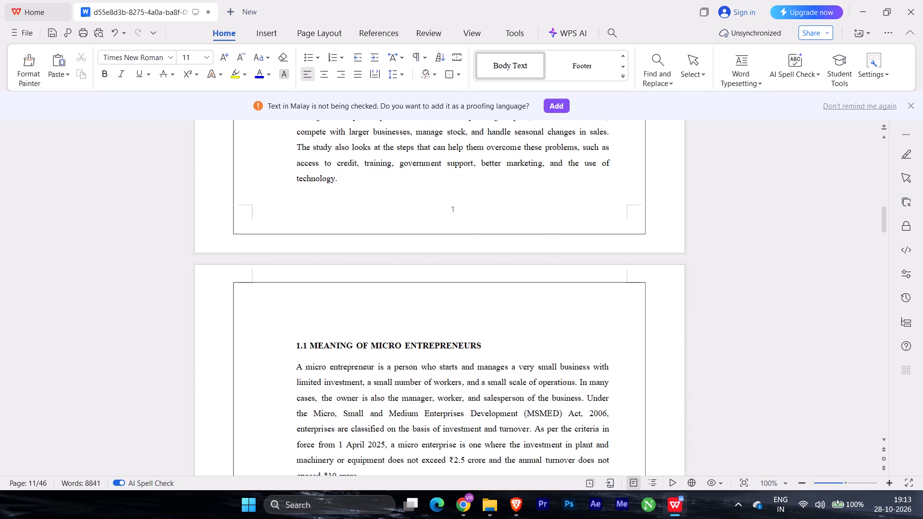
pyautogui.scroll(-12, 432, 327)
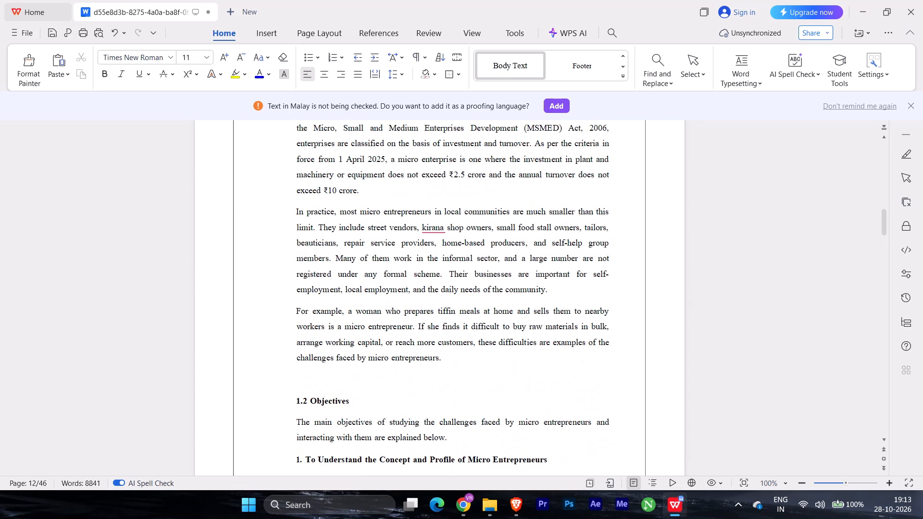
pyautogui.scroll(-10, 430, 343)
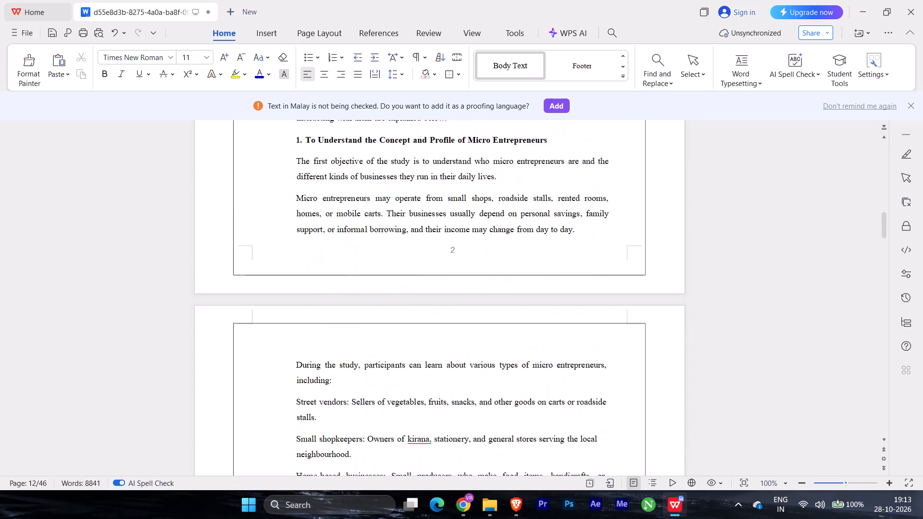
pyautogui.scroll(-20, 430, 343)
pyautogui.scroll(-15, 430, 343)
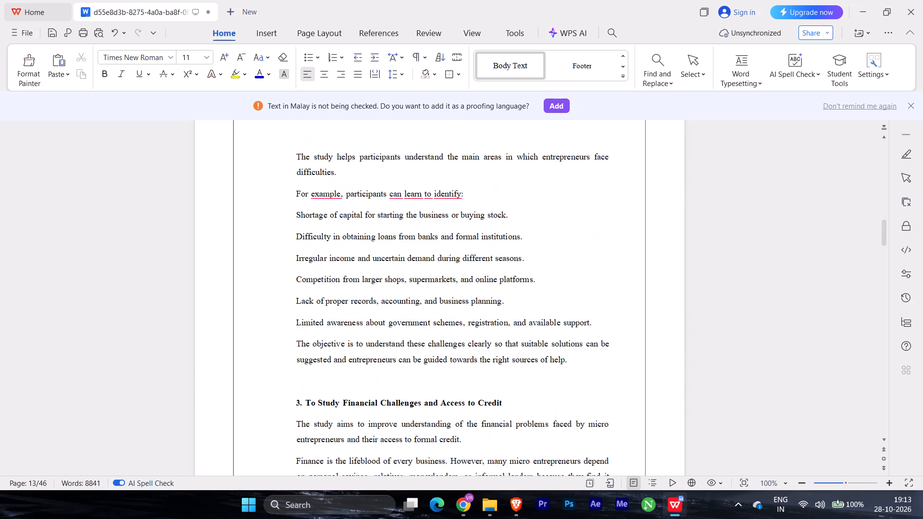
pyautogui.scroll(-11, 430, 343)
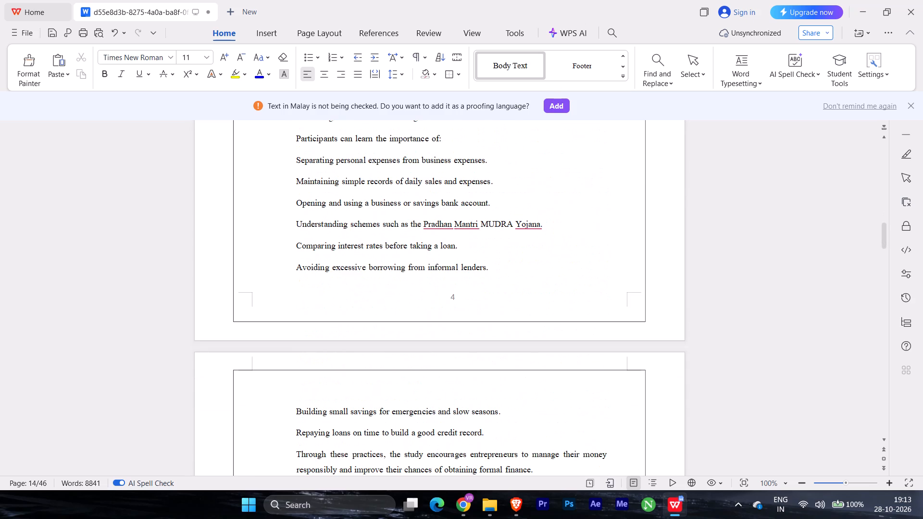
pyautogui.scroll(-11, 430, 343)
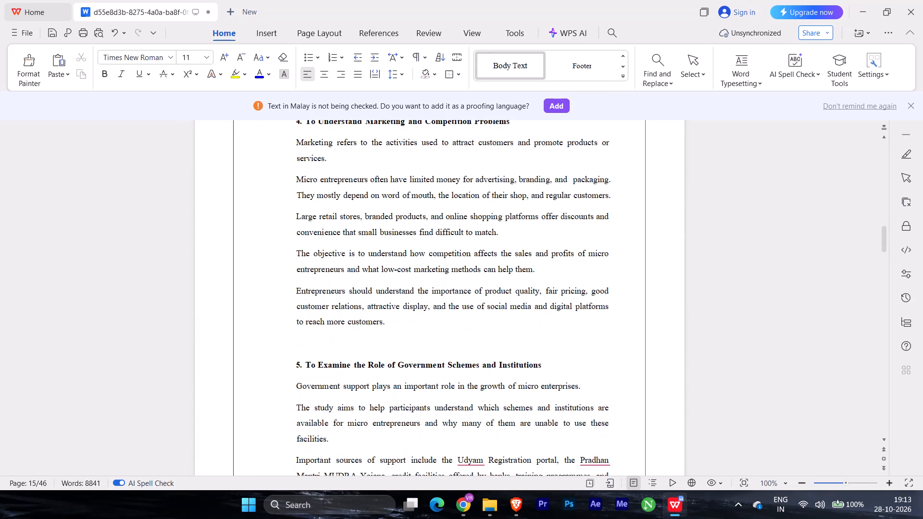
pyautogui.scroll(-11, 430, 343)
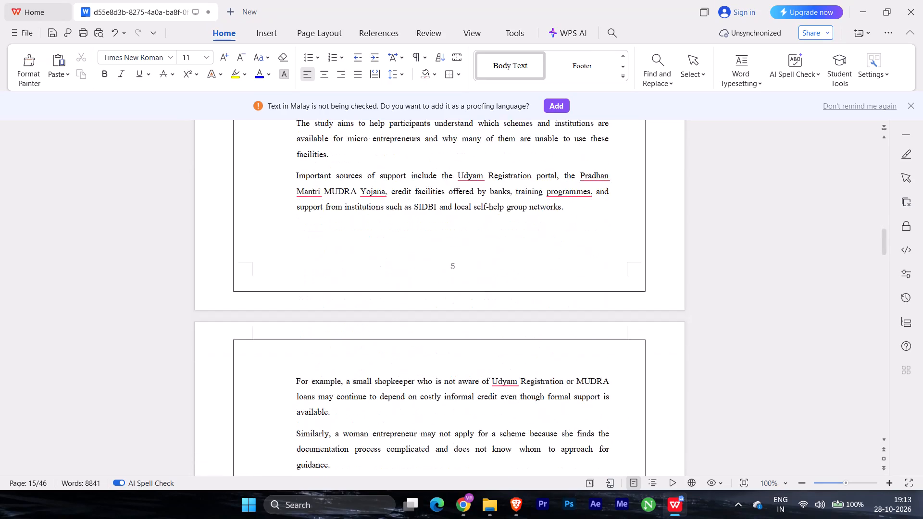
pyautogui.scroll(-18, 430, 343)
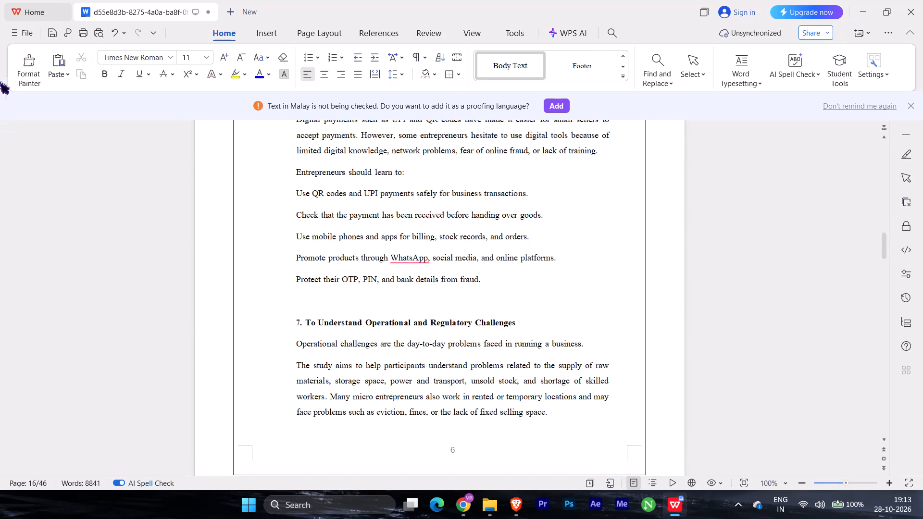
pyautogui.scroll(-20, 387, 238)
pyautogui.scroll(-6, 387, 238)
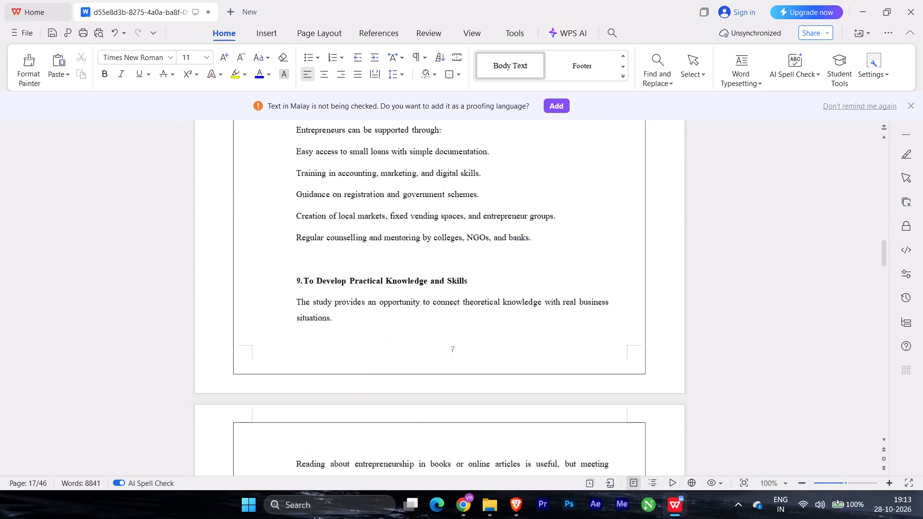
pyautogui.scroll(-20, 424, 320)
pyautogui.scroll(-19, 424, 320)
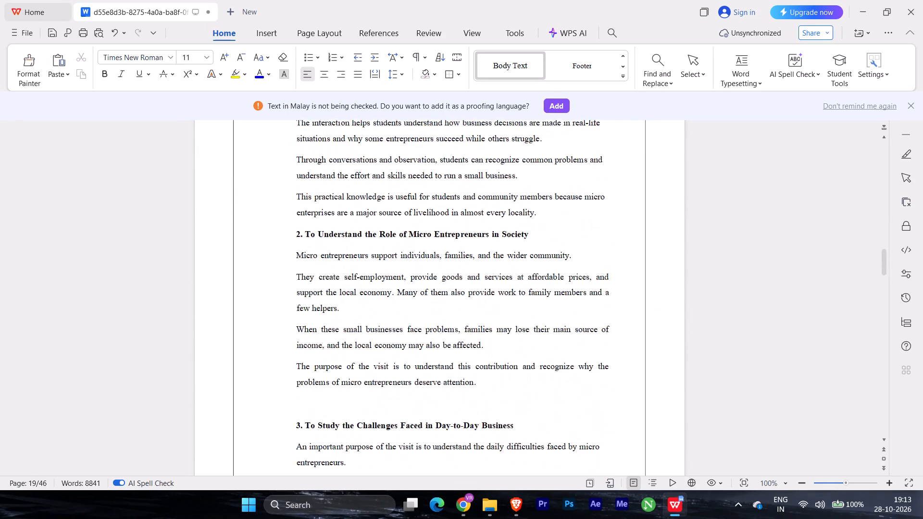
pyautogui.scroll(-20, 424, 320)
pyautogui.scroll(-19, 424, 320)
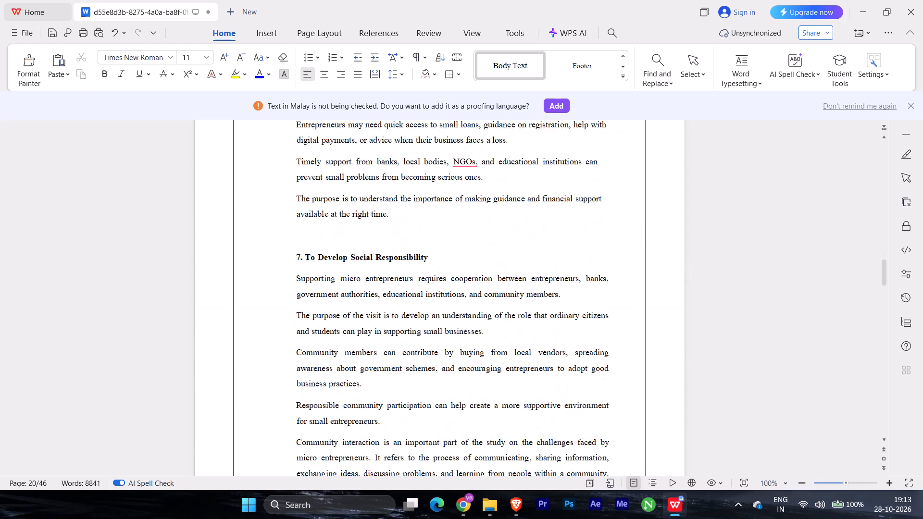
pyautogui.scroll(-20, 423, 319)
pyautogui.scroll(-14, 423, 319)
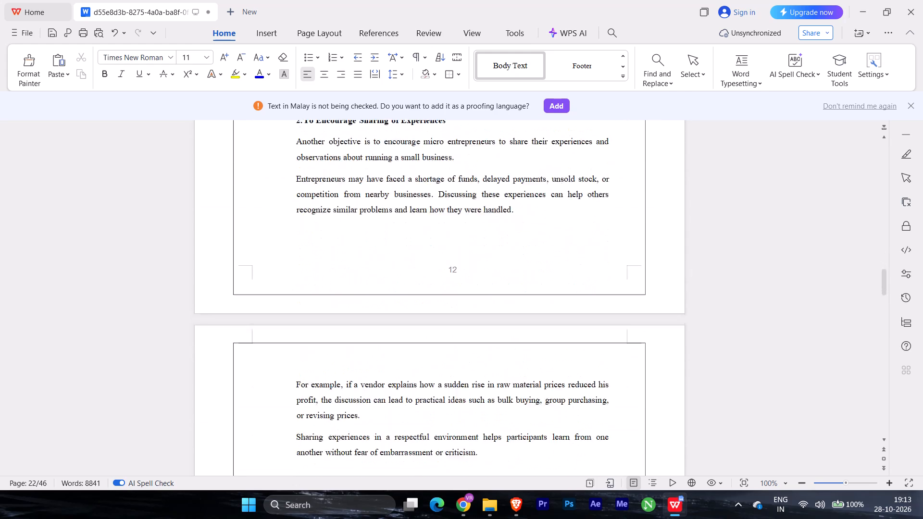
pyautogui.scroll(-20, 423, 321)
pyautogui.scroll(-19, 423, 321)
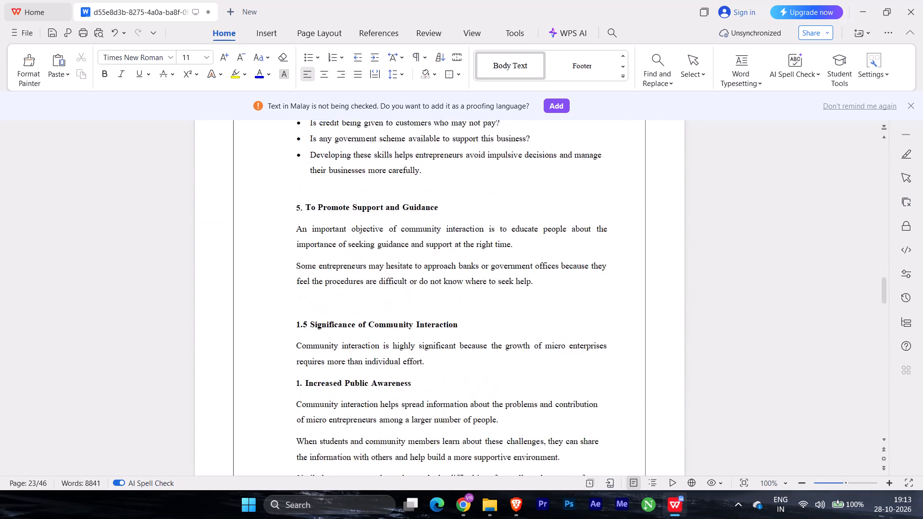
pyautogui.scroll(-20, 423, 321)
pyautogui.scroll(-19, 423, 321)
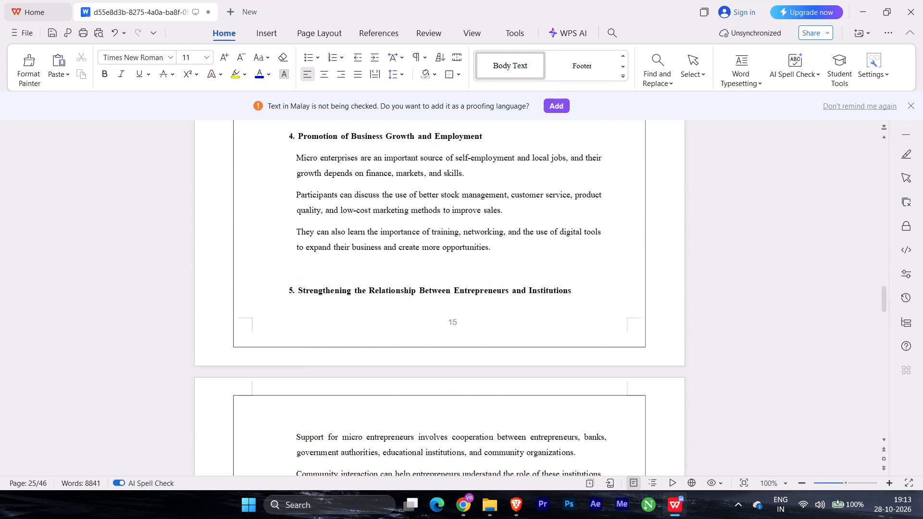
# Review the remaining report pages, from the sections on promotion of business growth and employment through to the Bibliography.
pyautogui.scroll(-20, 423, 321)
pyautogui.scroll(-14, 423, 321)
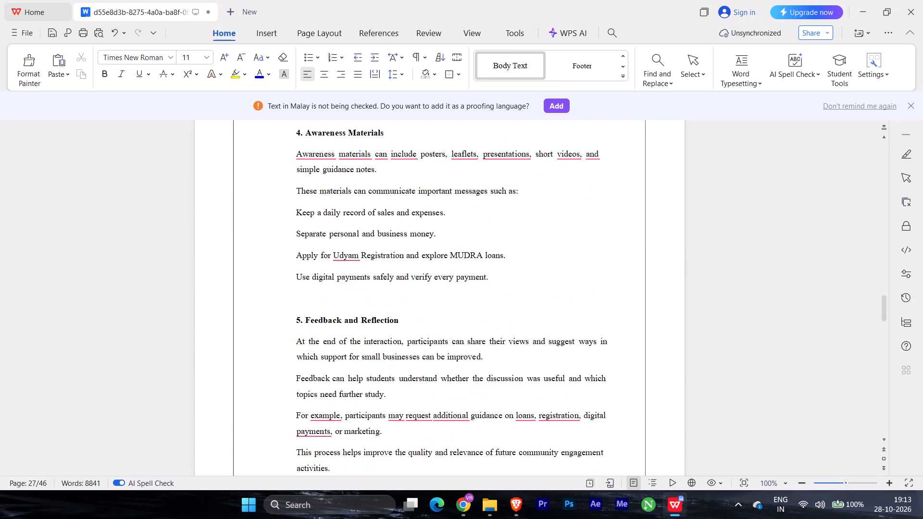
pyautogui.scroll(-16, 424, 317)
pyautogui.scroll(-20, 435, 321)
pyautogui.scroll(-2, 435, 321)
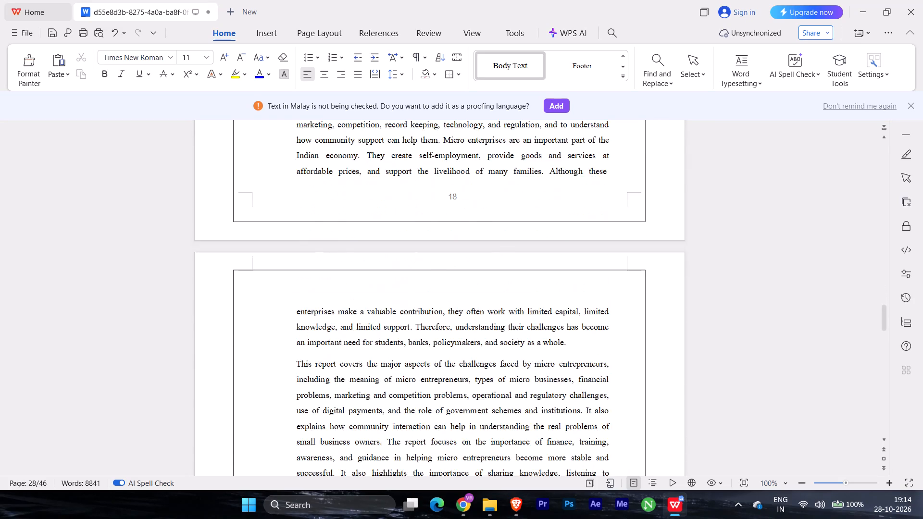
pyautogui.scroll(-20, 438, 316)
pyautogui.scroll(-19, 438, 316)
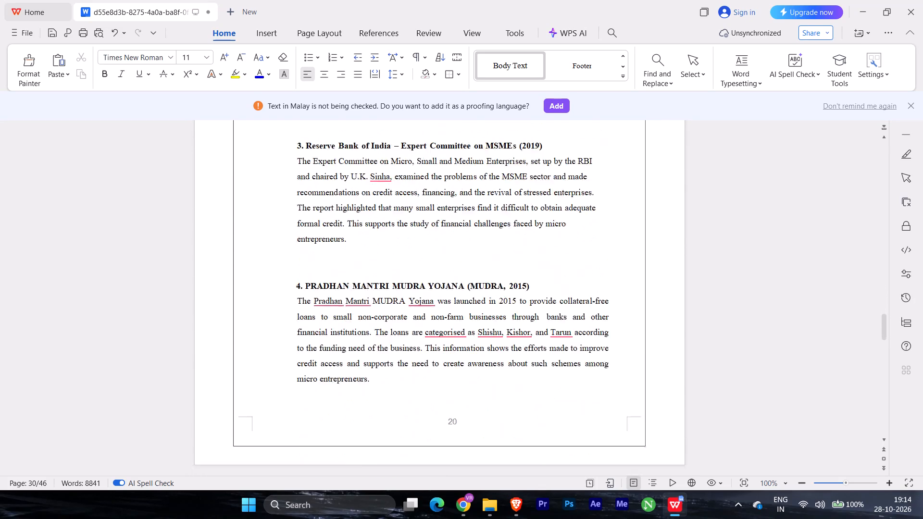
pyautogui.scroll(-19, 438, 316)
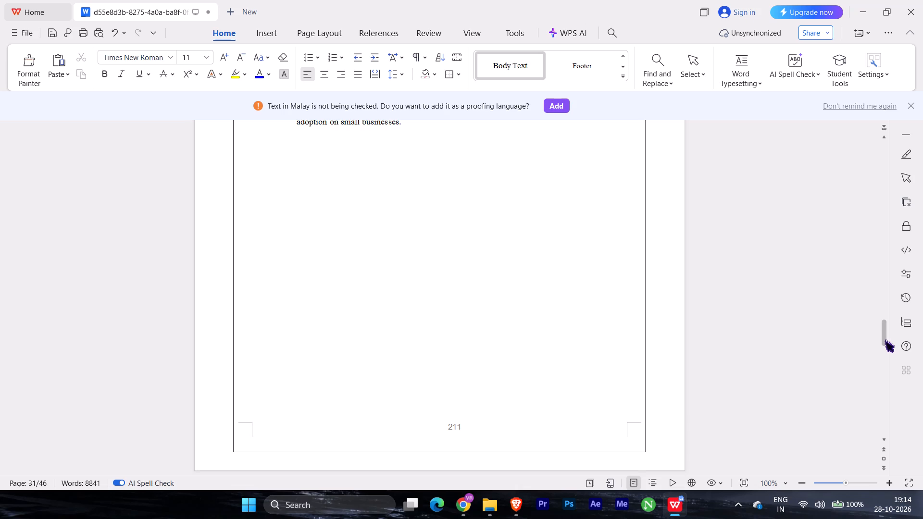
pyautogui.moveTo(885, 338); pyautogui.dragTo(884, 379)
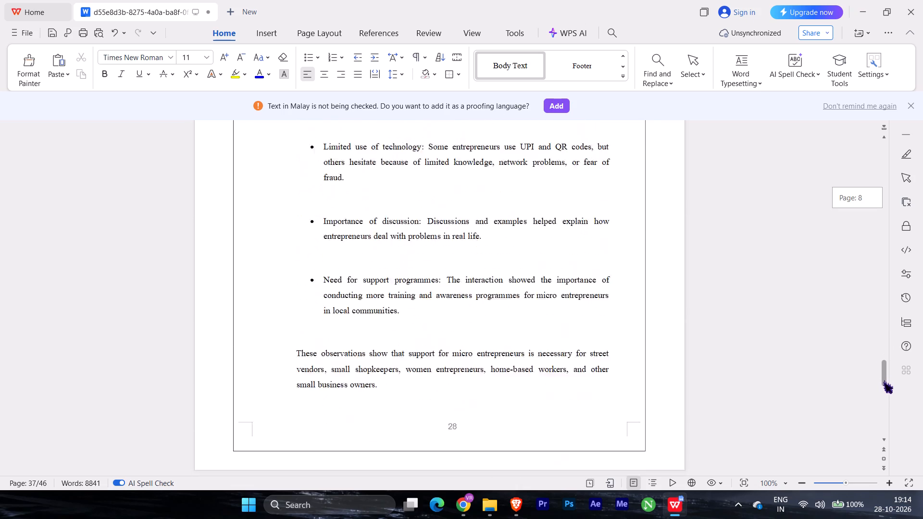
pyautogui.moveTo(884, 379); pyautogui.dragTo(888, 414)
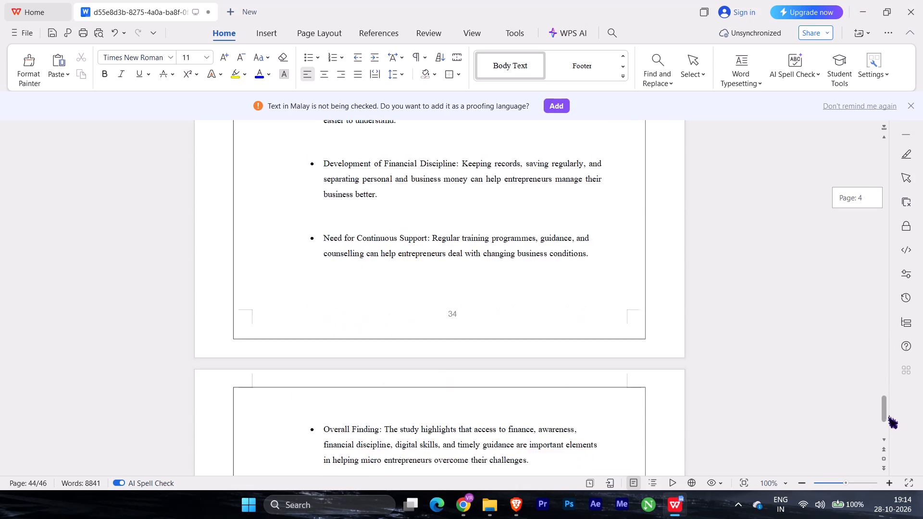
pyautogui.moveTo(888, 414); pyautogui.dragTo(892, 421)
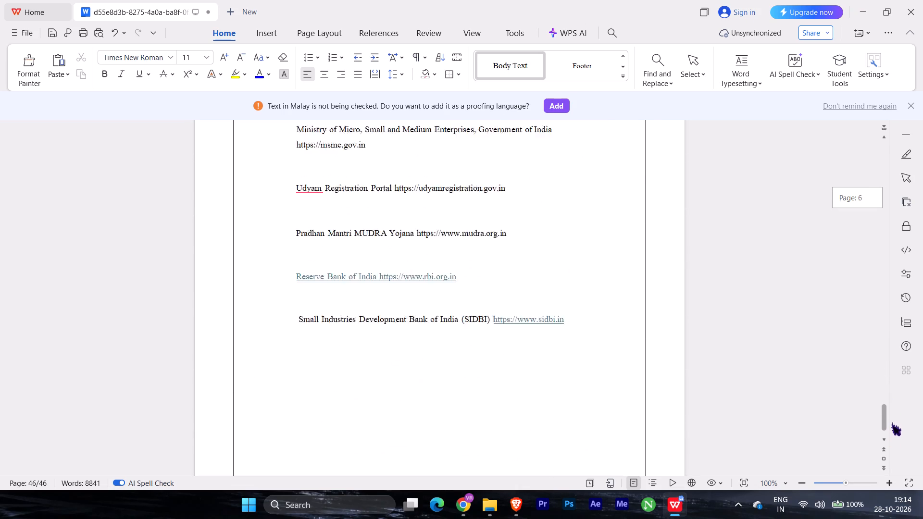
pyautogui.moveTo(892, 421); pyautogui.dragTo(893, 421)
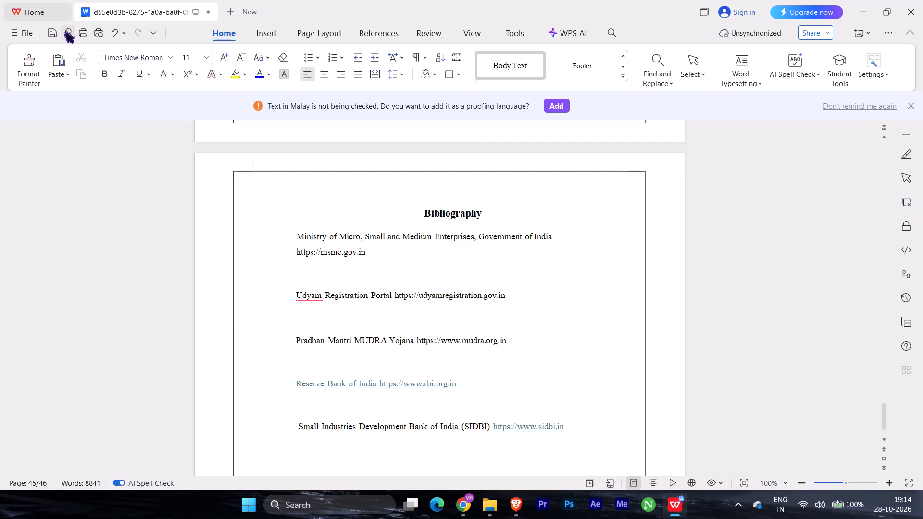
# Start a PDF export of the report and rename the output file as saurabh.
pyautogui.click(13, 31)
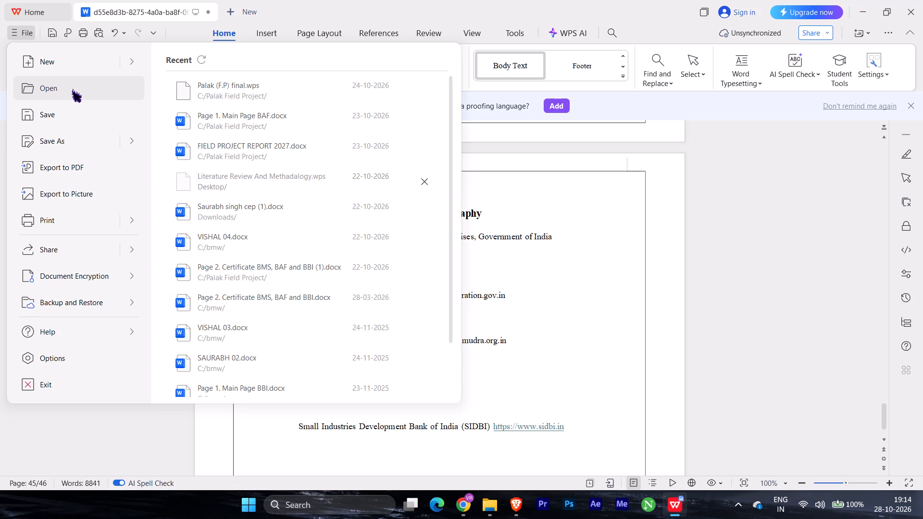
pyautogui.click(54, 167)
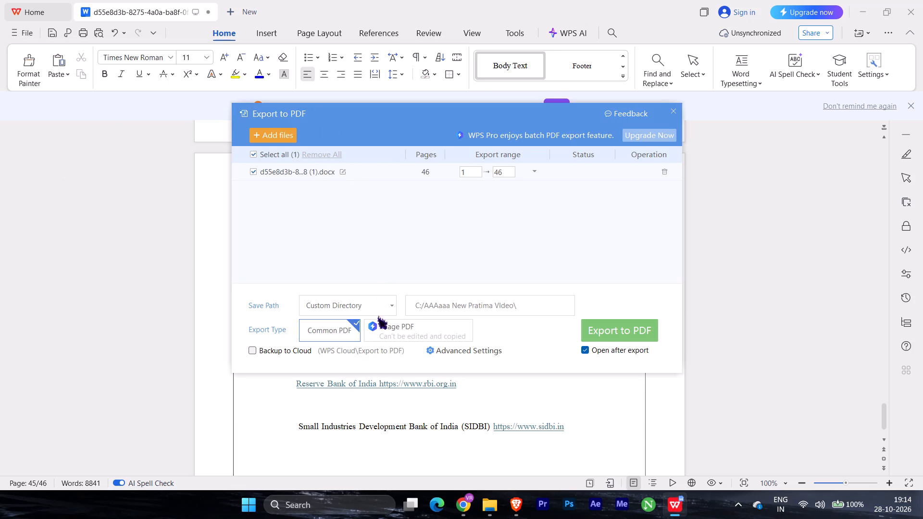
pyautogui.click(340, 170)
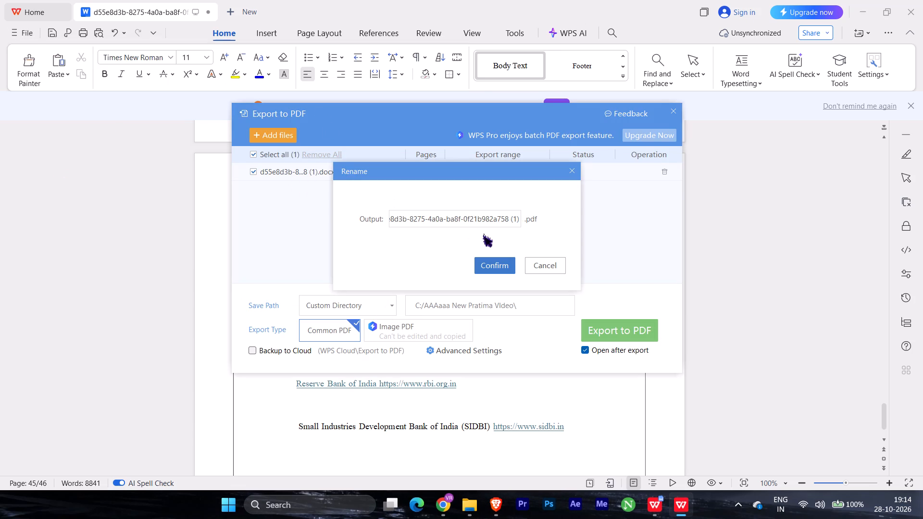
pyautogui.press('BackSpace')
pyautogui.press('BackSpace')
pyautogui.press('BackSpace')
pyautogui.press('BackSpace')
pyautogui.press('BackSpace')
pyautogui.press('BackSpace')
pyautogui.press('BackSpace')
pyautogui.press('BackSpace')
pyautogui.press('BackSpace')
pyautogui.press('BackSpace')
pyautogui.press('BackSpace')
pyautogui.press('BackSpace')
pyautogui.press('BackSpace')
pyautogui.press('BackSpace')
pyautogui.press('BackSpace')
pyautogui.press('BackSpace')
pyautogui.press('BackSpace')
pyautogui.press('BackSpace')
pyautogui.press('BackSpace')
pyautogui.press('BackSpace')
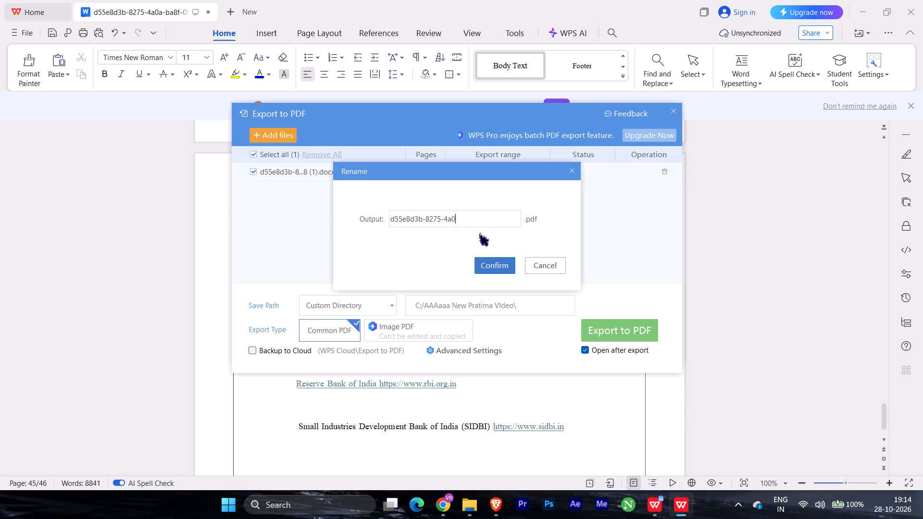
pyautogui.write('saurabh')
pyautogui.press('space')
pyautogui.click(494, 265)
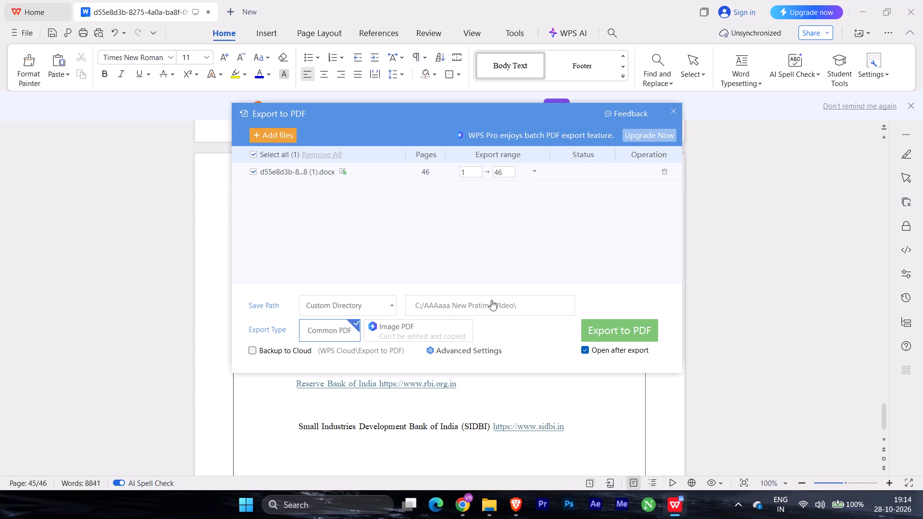
# Choose the Saurabh CEP folder on the ACER (C:) drive as the save path for the exported PDF.
pyautogui.click(497, 305)
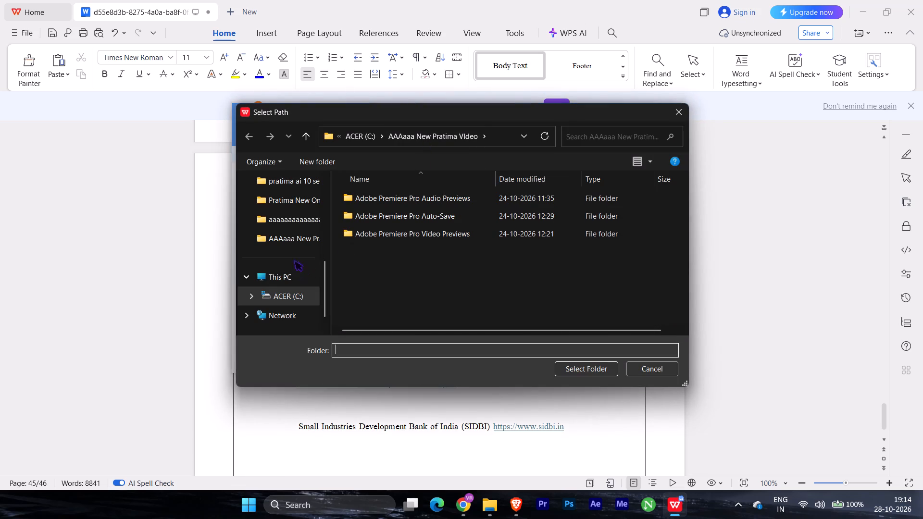
pyautogui.click(293, 242)
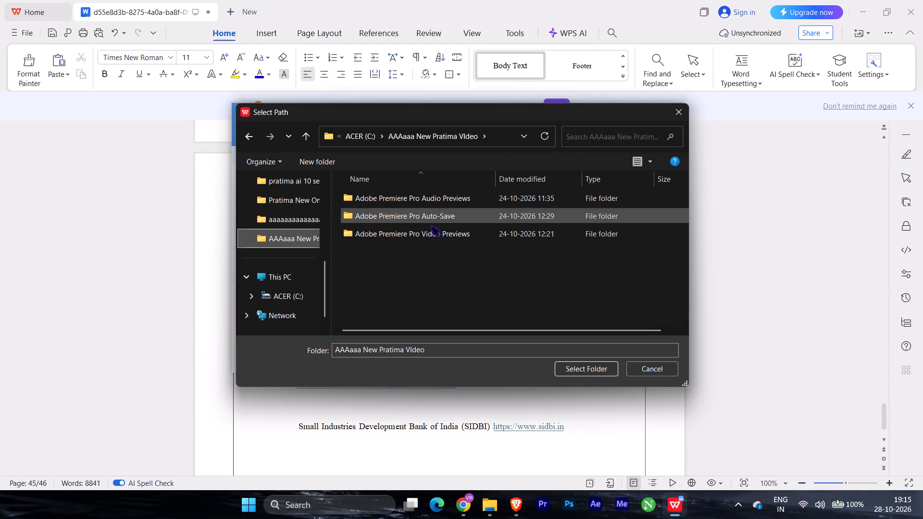
pyautogui.click(285, 271)
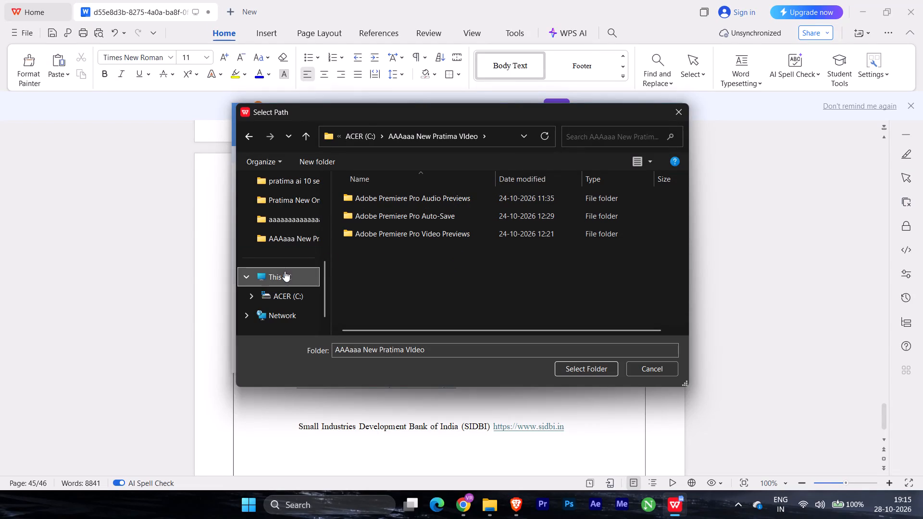
pyautogui.click(408, 199)
pyautogui.click(403, 208)
pyautogui.doubleClick(403, 208)
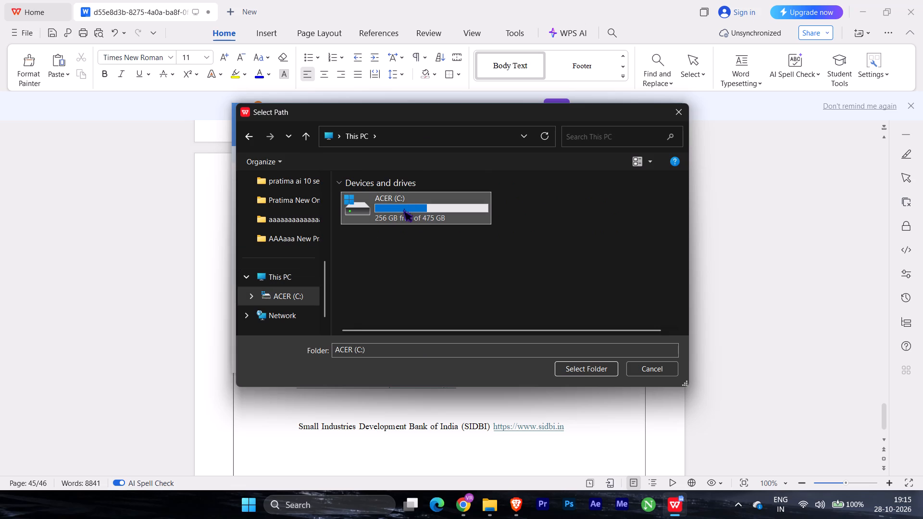
pyautogui.scroll(-10, 408, 240)
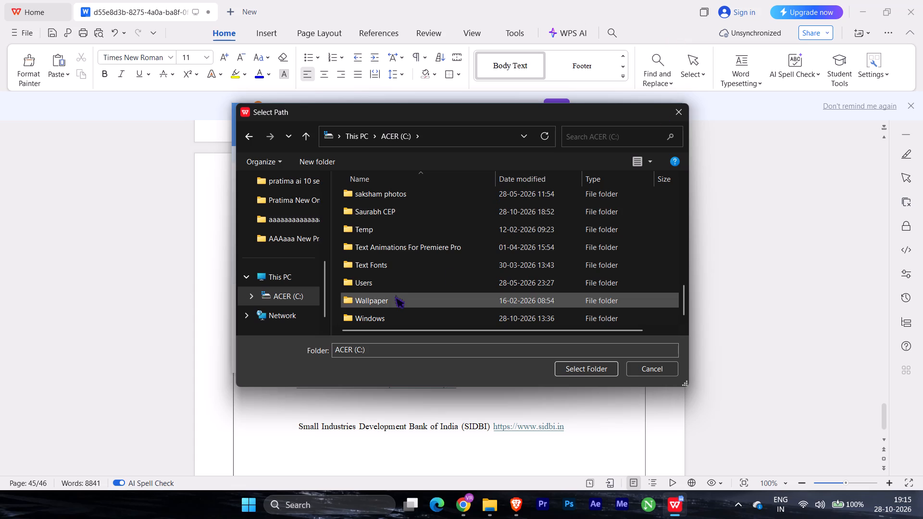
pyautogui.scroll(-11, 395, 277)
pyautogui.scroll(4, 397, 271)
pyautogui.scroll(-2, 397, 271)
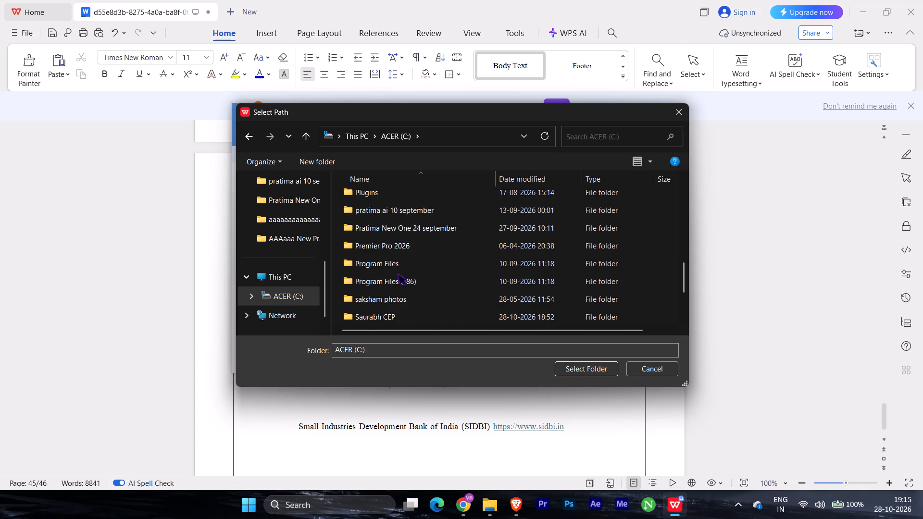
pyautogui.scroll(-7, 397, 271)
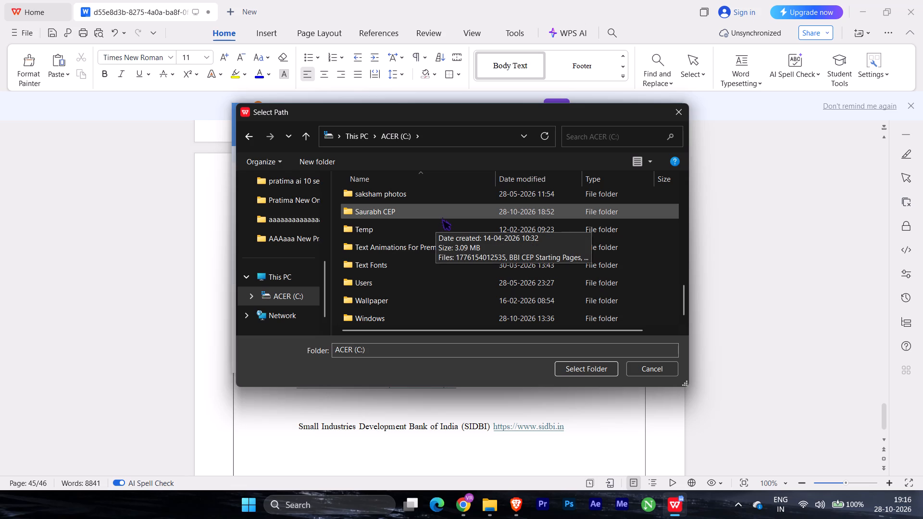
pyautogui.doubleClick(442, 216)
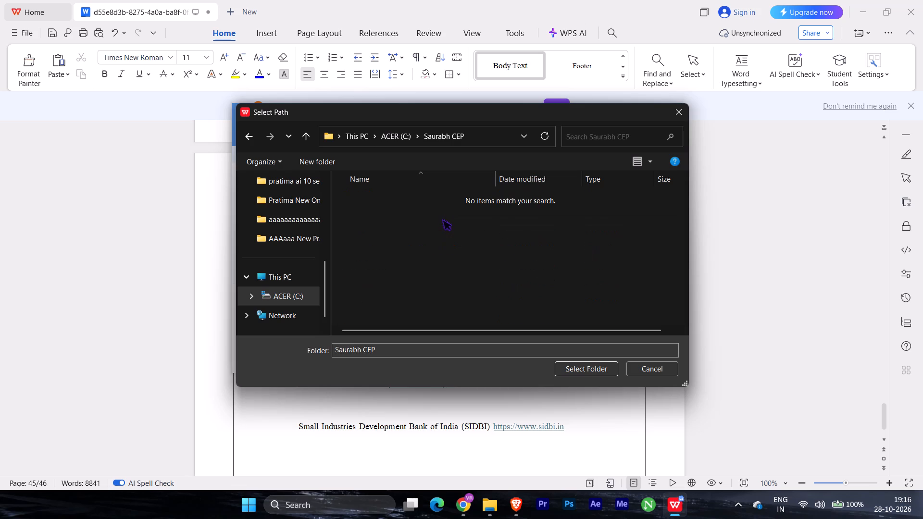
# Confirm the Saurabh CEP folder on the ACER (C:) drive as the custom save directory for the PDF export.
pyautogui.click(575, 371)
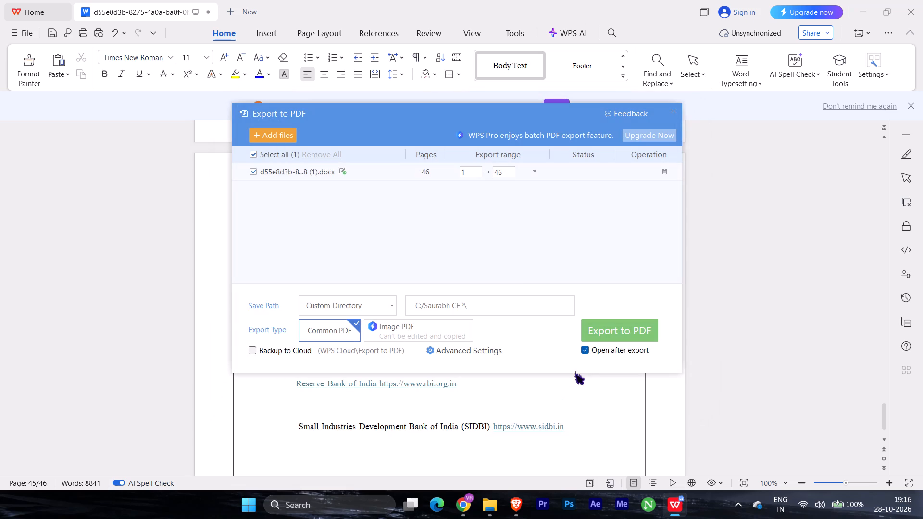
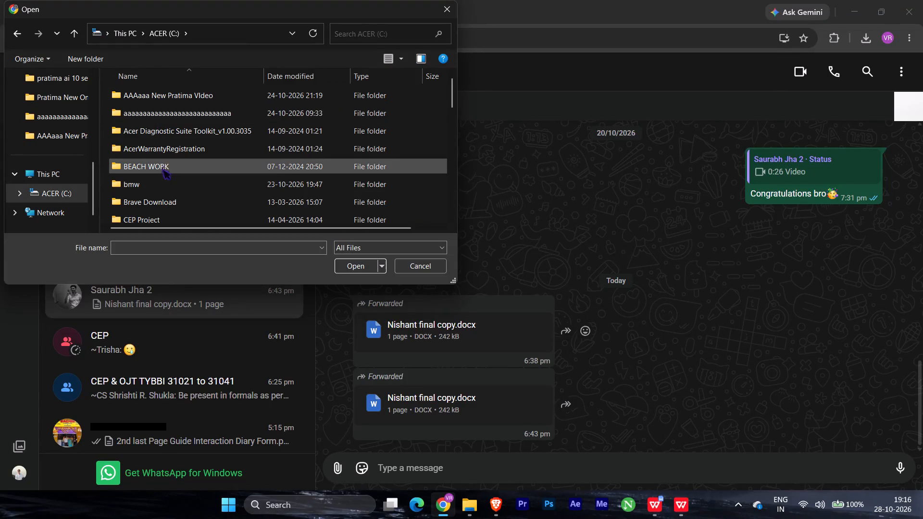
# Open the Saurabh CEP folder on the ACER (C:) drive in the WhatsApp attachment picker and locate the file to attach.
pyautogui.scroll(-19, 164, 165)
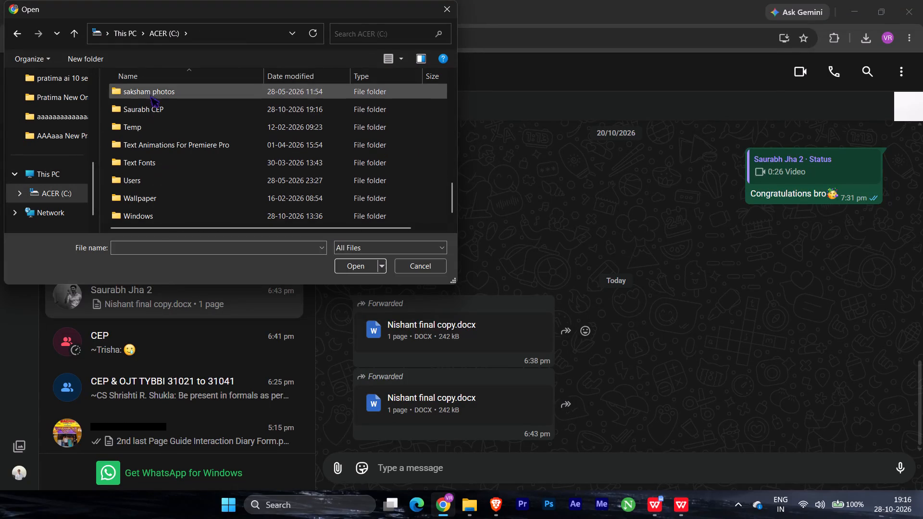
pyautogui.doubleClick(149, 107)
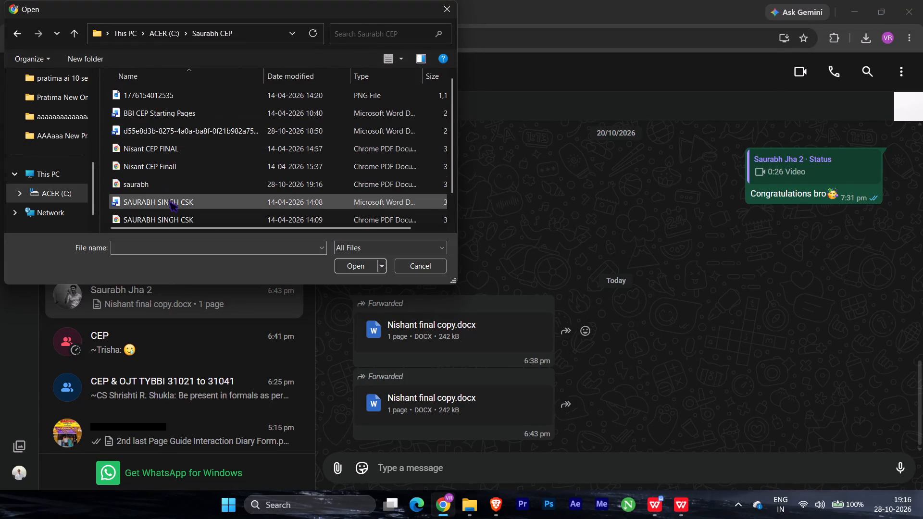
pyautogui.scroll(-3, 187, 198)
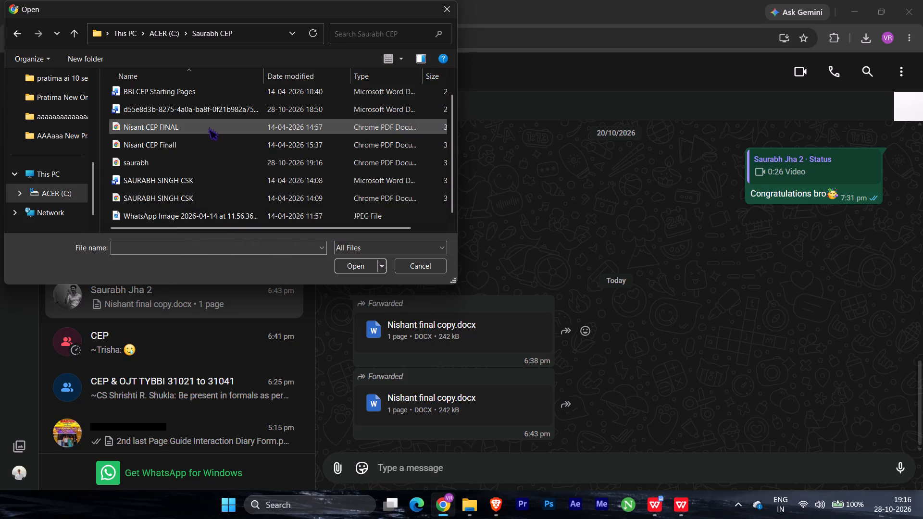
pyautogui.scroll(1, 208, 124)
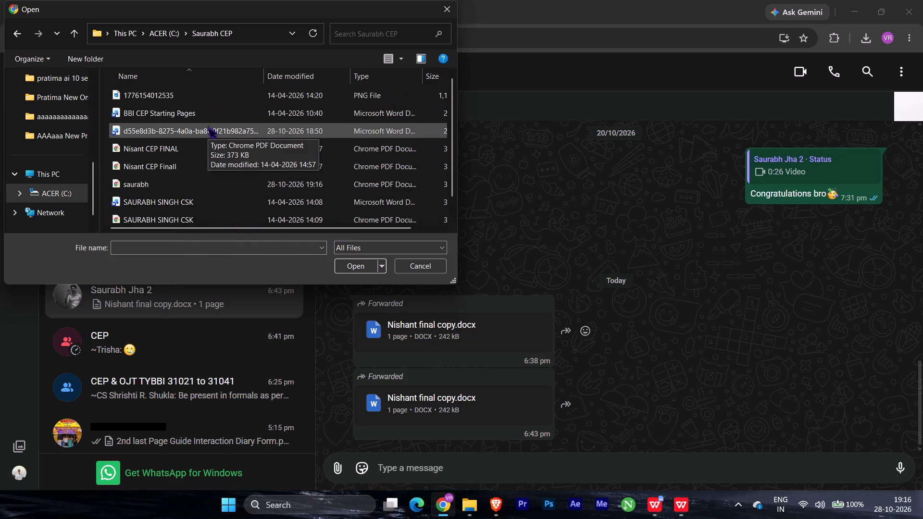
pyautogui.scroll(2, 206, 117)
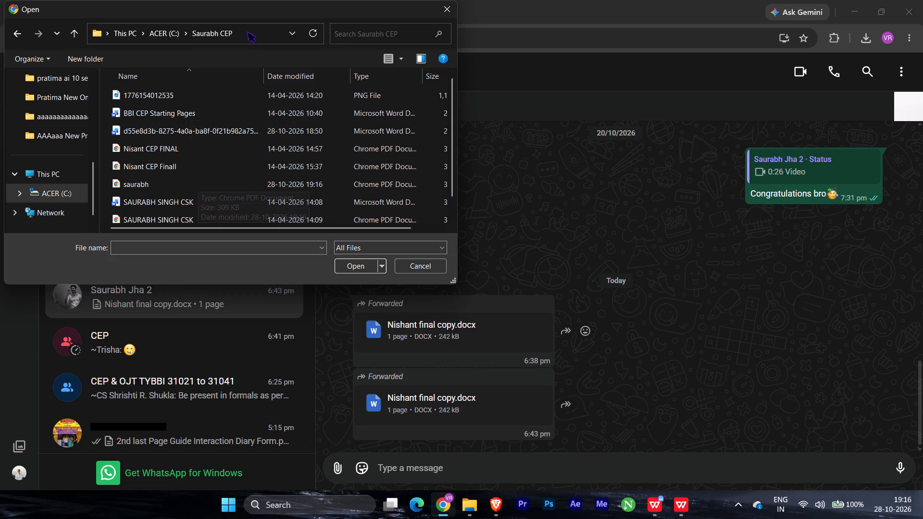
pyautogui.scroll(-1, 172, 138)
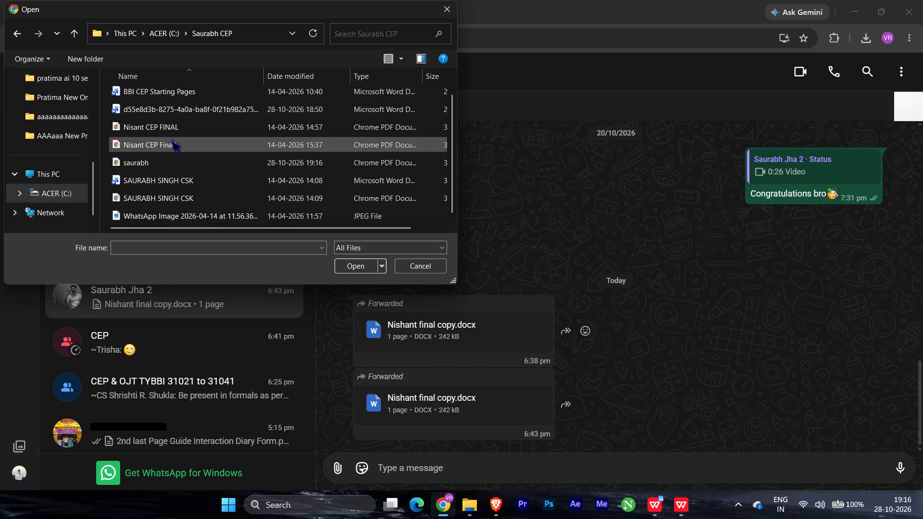
pyautogui.scroll(-2, 170, 158)
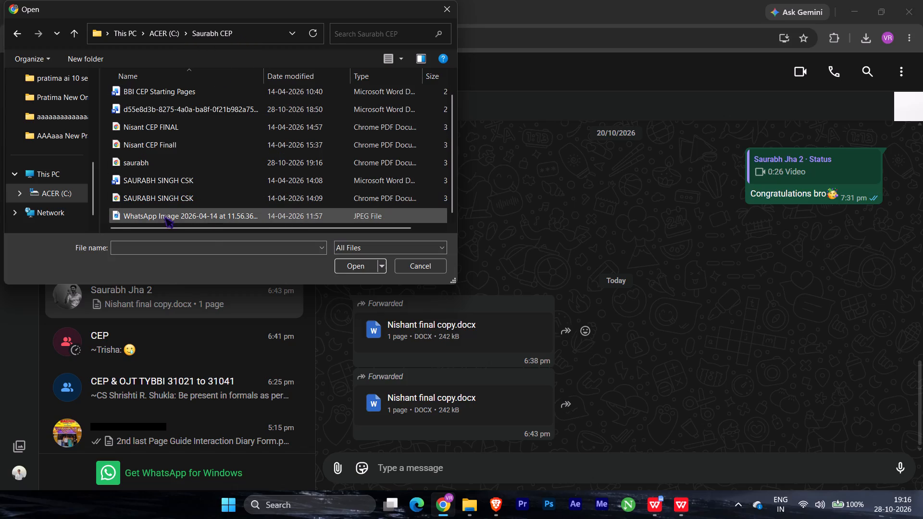
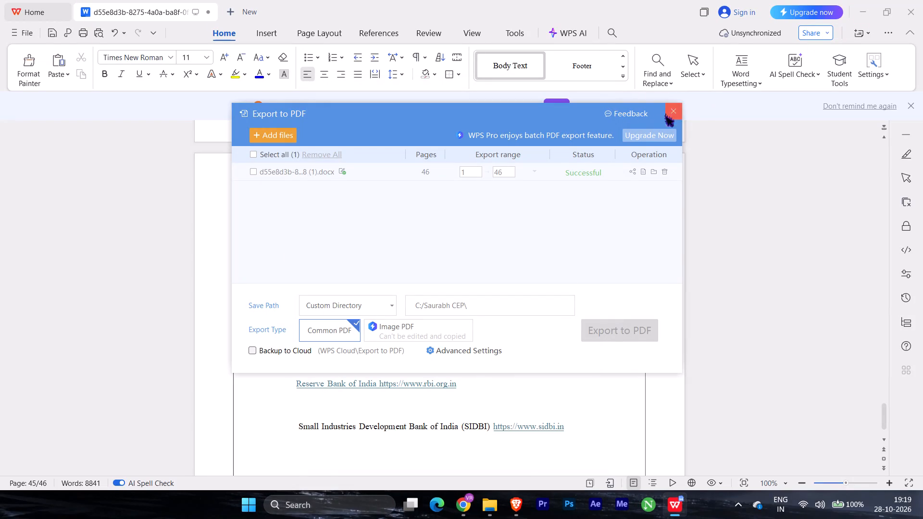
# Close the PDF export dialog and minimize the report window and the Saurabh CEP folder window.
pyautogui.click(674, 112)
pyautogui.click(864, 14)
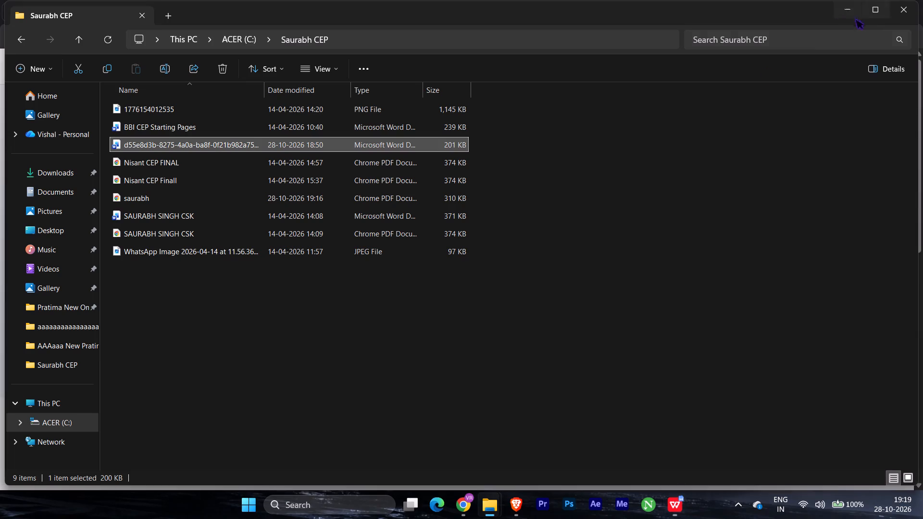
pyautogui.click(837, 12)
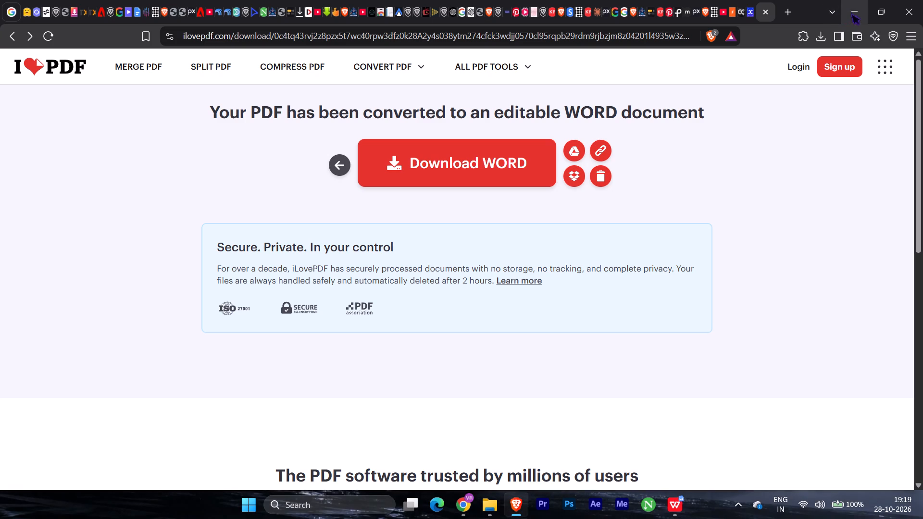
# Minimize the browser and the Downloads folder window to clear the desktop.
pyautogui.click(851, 11)
pyautogui.click(848, 4)
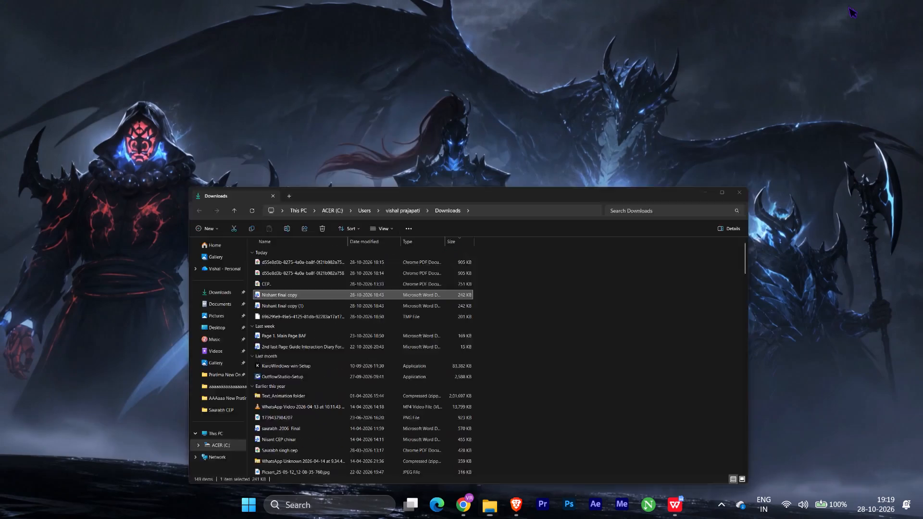
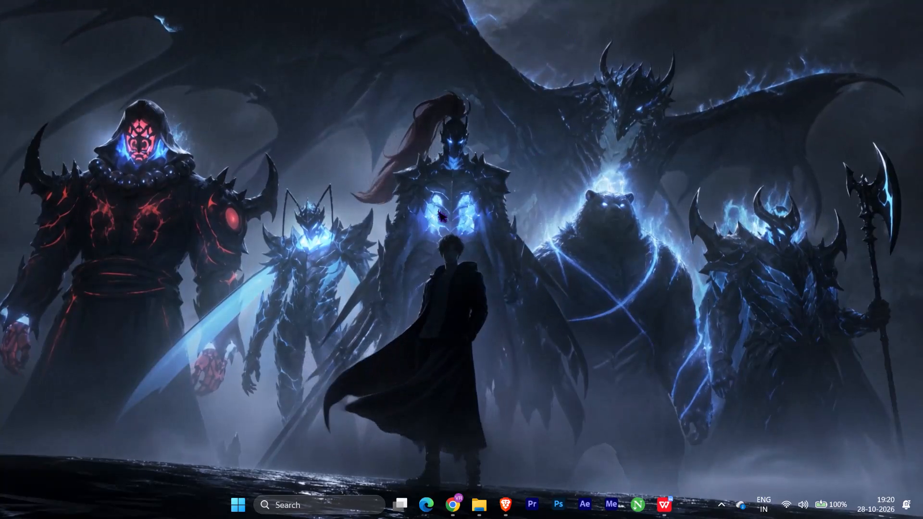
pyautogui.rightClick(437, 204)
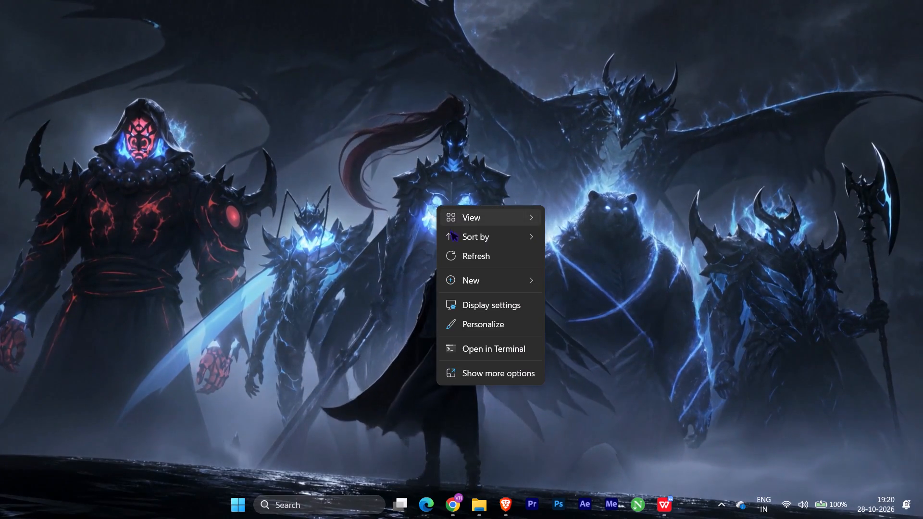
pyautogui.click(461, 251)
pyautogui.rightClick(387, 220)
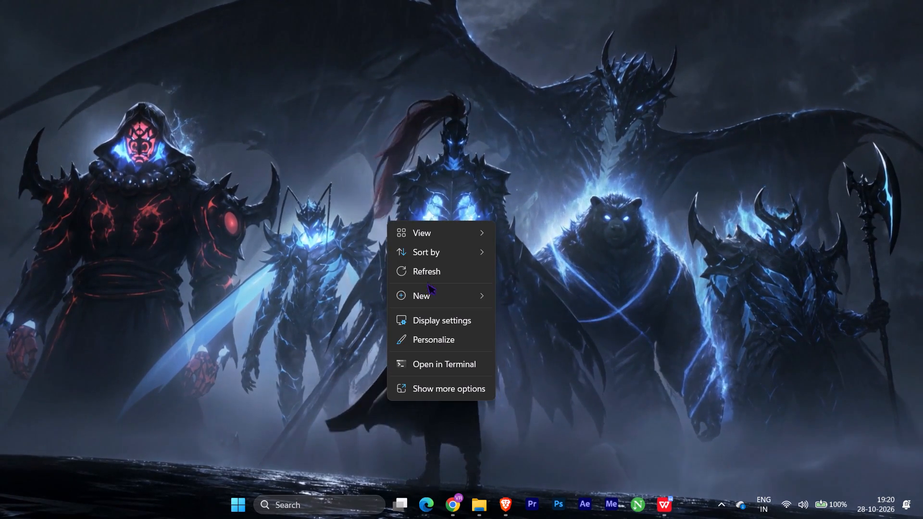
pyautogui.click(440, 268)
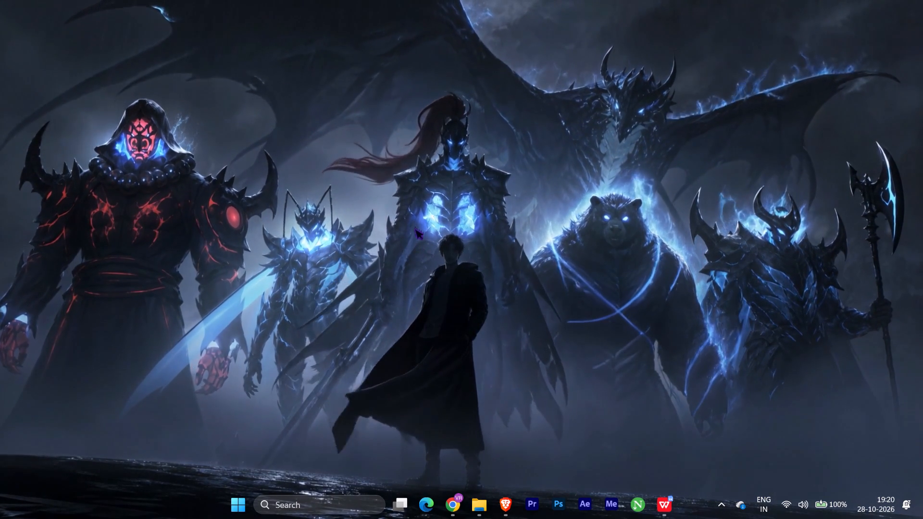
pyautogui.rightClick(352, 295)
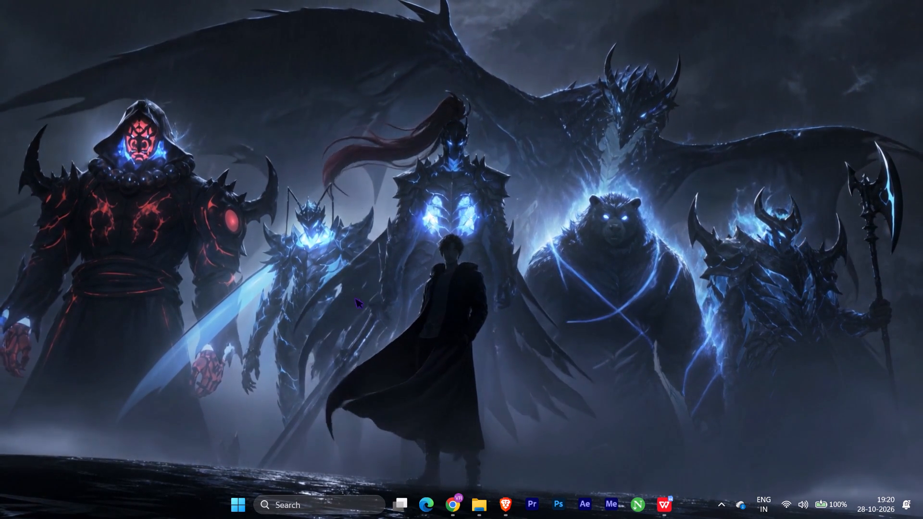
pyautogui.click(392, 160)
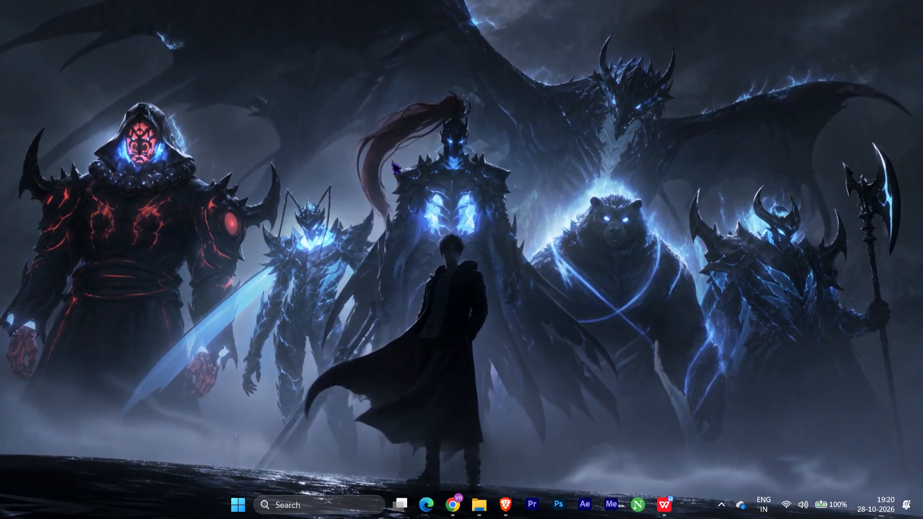
# Shut down the computer, choosing Shut down as the power action in the Windows shutdown dialog.
pyautogui.hotkey('alt', 'F4')
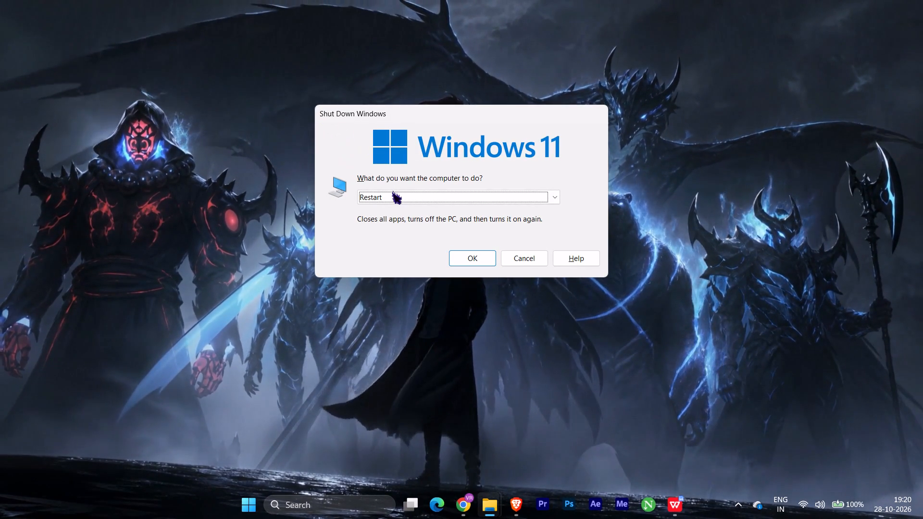
pyautogui.click(392, 190)
pyautogui.click(399, 228)
pyautogui.click(483, 258)
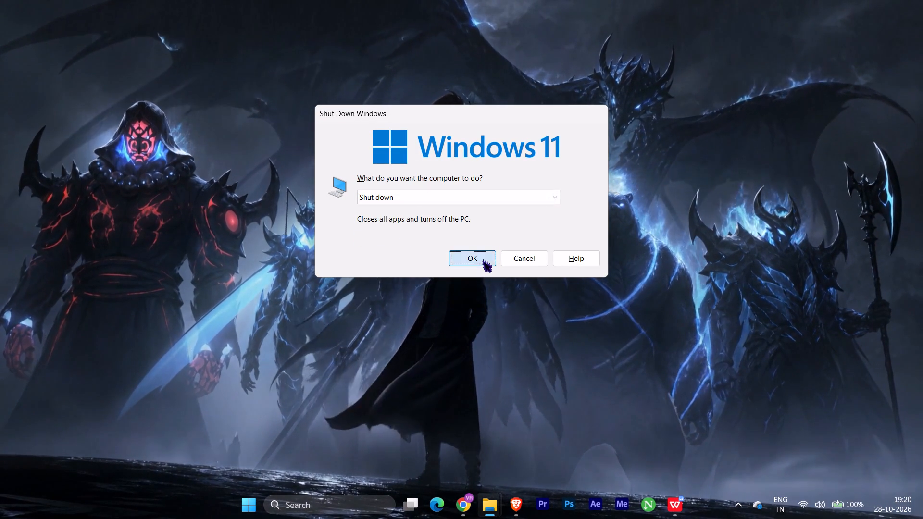